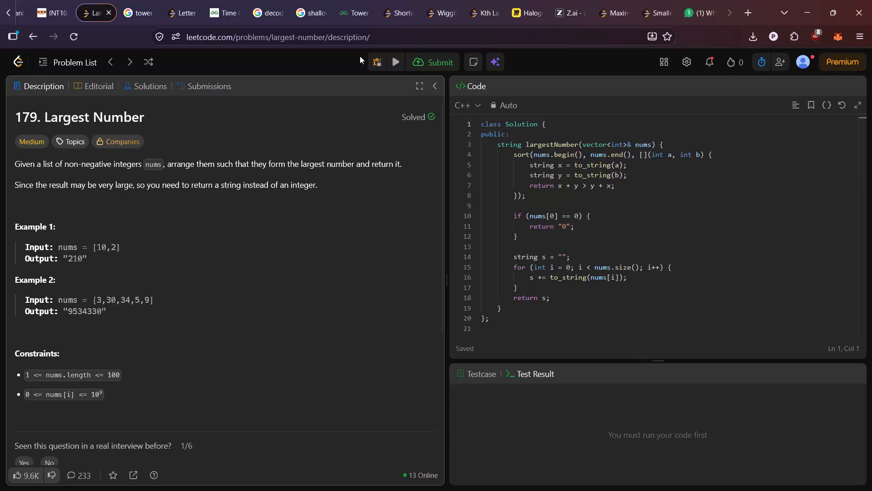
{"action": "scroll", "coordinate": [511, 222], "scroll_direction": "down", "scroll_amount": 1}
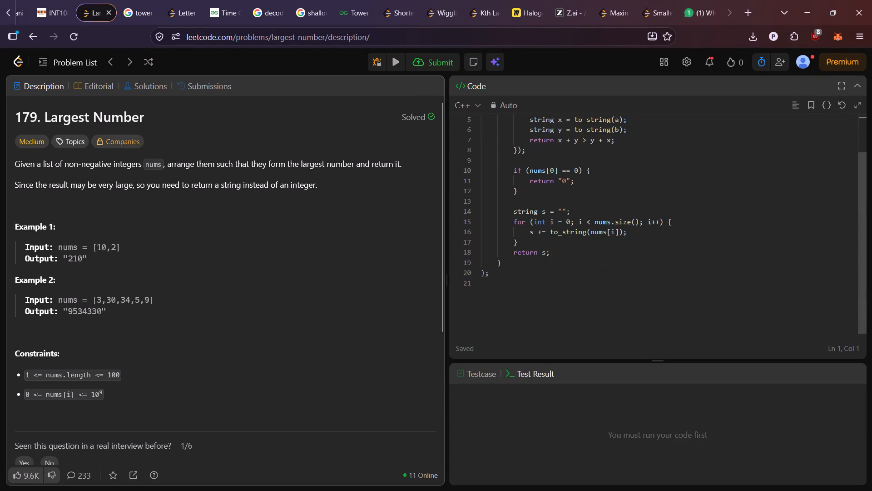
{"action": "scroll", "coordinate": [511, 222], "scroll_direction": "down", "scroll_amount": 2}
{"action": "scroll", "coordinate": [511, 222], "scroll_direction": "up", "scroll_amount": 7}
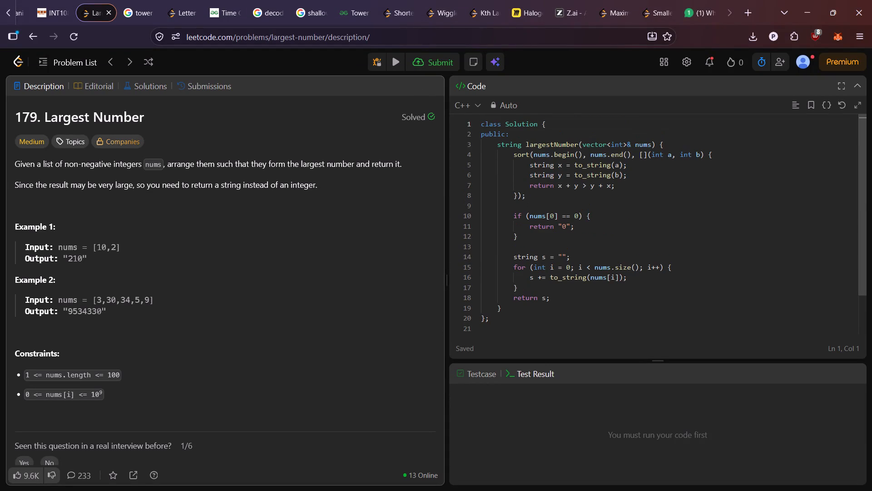
Open the DSA_Question_Bank_96_Roadmap workbook from the Downloads folder in File Explorer.
{"action": "left_click", "coordinate": [503, 482]}
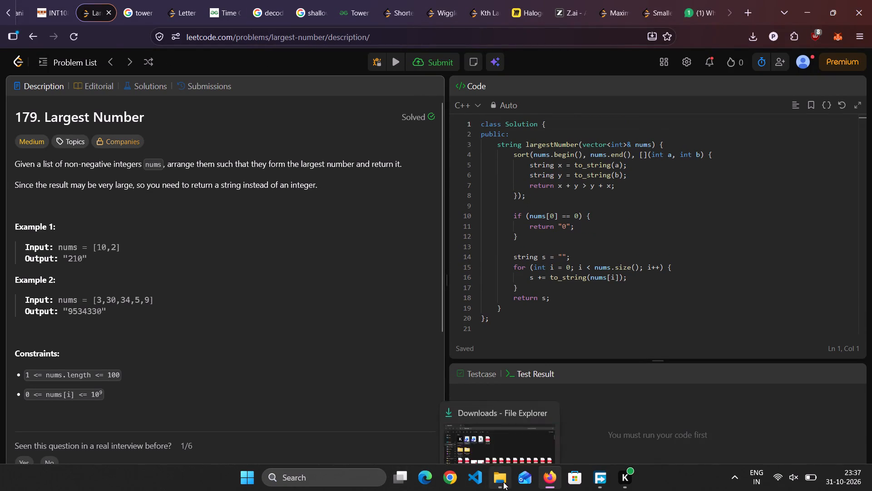
{"action": "left_click", "coordinate": [49, 158]}
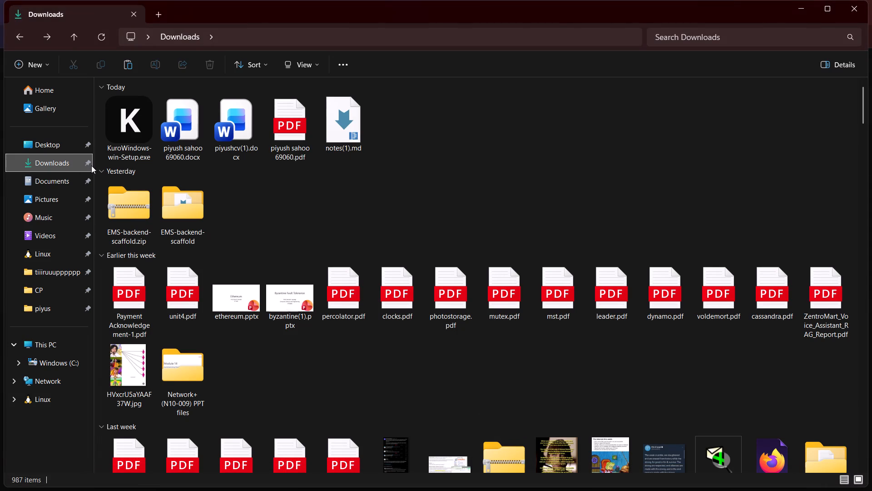
{"action": "scroll", "coordinate": [277, 199], "scroll_direction": "down", "scroll_amount": 3}
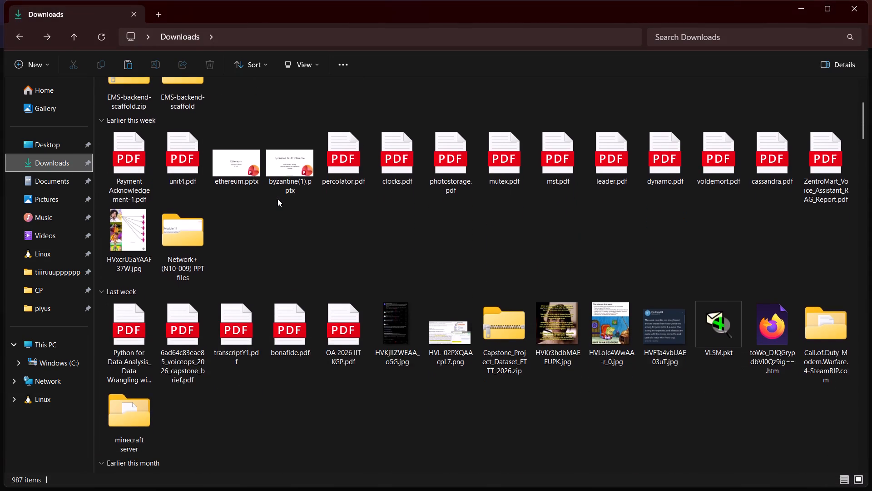
{"action": "scroll", "coordinate": [277, 199], "scroll_direction": "down", "scroll_amount": 1}
{"action": "scroll", "coordinate": [277, 199], "scroll_direction": "up", "scroll_amount": 1, "text": "ctrl"}
{"action": "scroll", "coordinate": [277, 199], "scroll_direction": "down", "scroll_amount": 1, "text": "ctrl"}
{"action": "scroll", "coordinate": [277, 199], "scroll_direction": "up", "scroll_amount": 1, "text": "ctrl"}
{"action": "scroll", "coordinate": [277, 199], "scroll_direction": "down", "scroll_amount": 1, "text": "ctrl"}
{"action": "scroll", "coordinate": [336, 221], "scroll_direction": "up", "scroll_amount": 1}
{"action": "scroll", "coordinate": [336, 221], "scroll_direction": "down", "scroll_amount": 1, "text": "ctrl"}
{"action": "scroll", "coordinate": [336, 221], "scroll_direction": "up", "scroll_amount": 1, "text": "ctrl"}
{"action": "scroll", "coordinate": [336, 221], "scroll_direction": "down", "scroll_amount": 1, "text": "ctrl"}
{"action": "scroll", "coordinate": [336, 221], "scroll_direction": "up", "scroll_amount": 1, "text": "ctrl"}
{"action": "scroll", "coordinate": [336, 221], "scroll_direction": "down", "scroll_amount": 1, "text": "ctrl"}
{"action": "scroll", "coordinate": [336, 221], "scroll_direction": "up", "scroll_amount": 1, "text": "ctrl"}
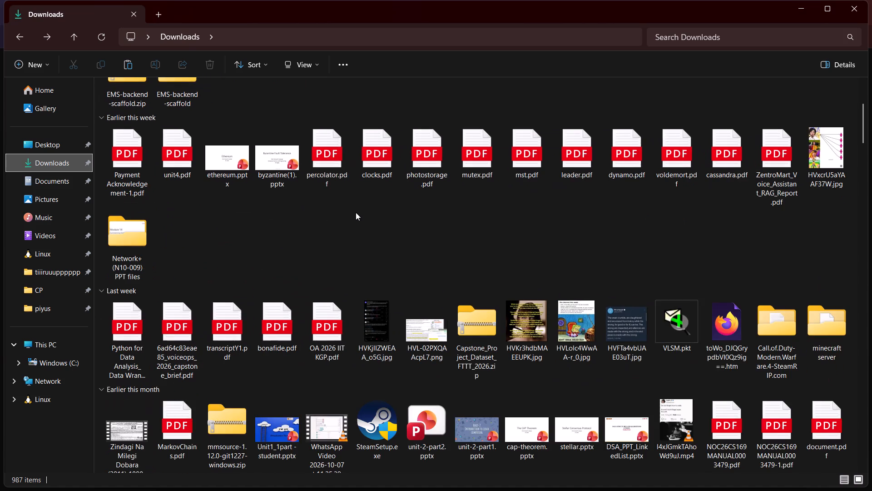
{"action": "left_click", "coordinate": [356, 215]}
{"action": "scroll", "coordinate": [356, 215], "scroll_direction": "up", "scroll_amount": 4}
{"action": "scroll", "coordinate": [356, 215], "scroll_direction": "down", "scroll_amount": 1}
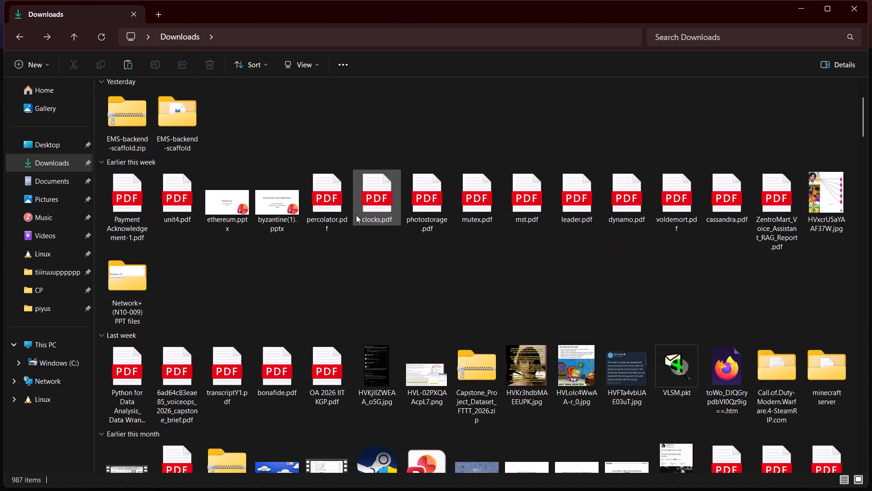
{"action": "scroll", "coordinate": [356, 215], "scroll_direction": "down", "scroll_amount": 4}
{"action": "double_click", "coordinate": [290, 274]}
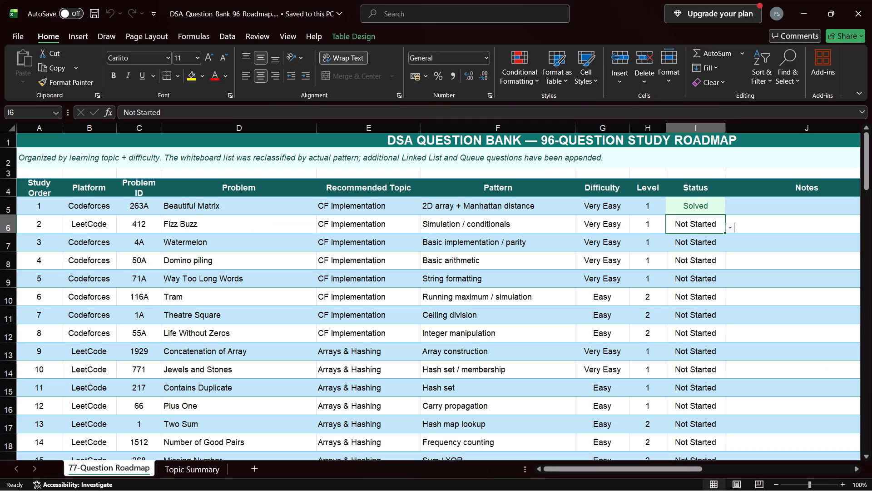
Look through the problems, topics and statuses listed in the 77-Question Roadmap sheet.
{"action": "scroll", "coordinate": [462, 248], "scroll_direction": "down", "scroll_amount": 12}
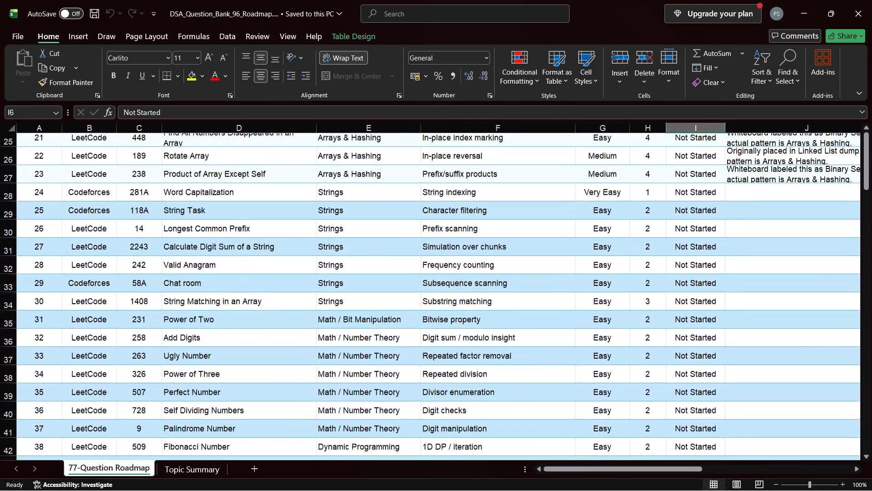
{"action": "scroll", "coordinate": [462, 248], "scroll_direction": "down", "scroll_amount": 8}
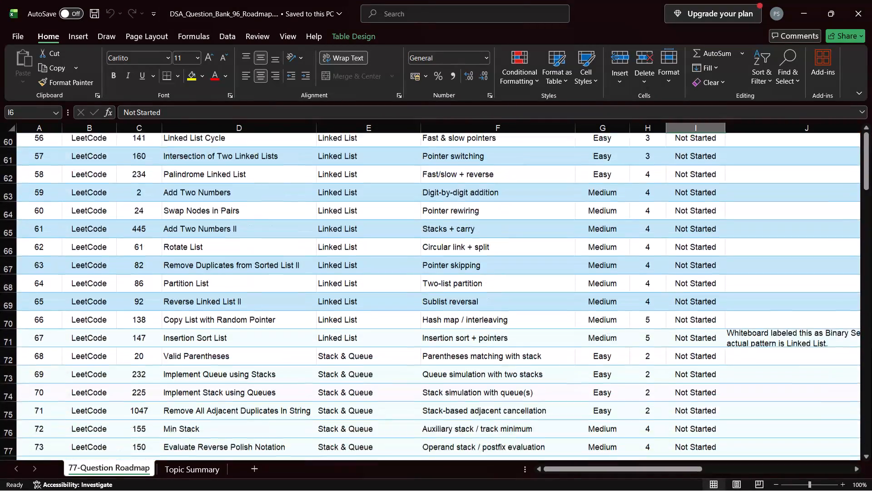
{"action": "scroll", "coordinate": [462, 248], "scroll_direction": "down", "scroll_amount": 2}
{"action": "scroll", "coordinate": [462, 248], "scroll_direction": "up", "scroll_amount": 1}
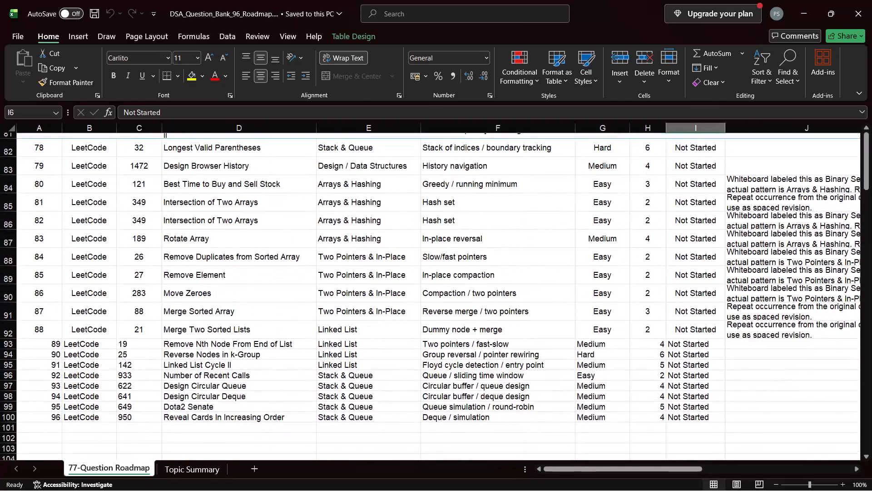
{"action": "scroll", "coordinate": [462, 248], "scroll_direction": "up", "scroll_amount": 1}
{"action": "scroll", "coordinate": [462, 248], "scroll_direction": "down", "scroll_amount": 1}
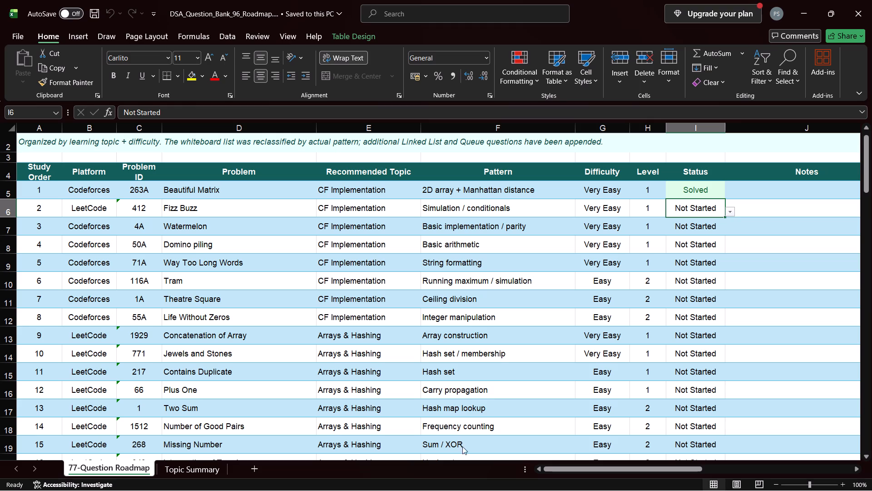
{"action": "scroll", "coordinate": [411, 395], "scroll_direction": "down", "scroll_amount": 1}
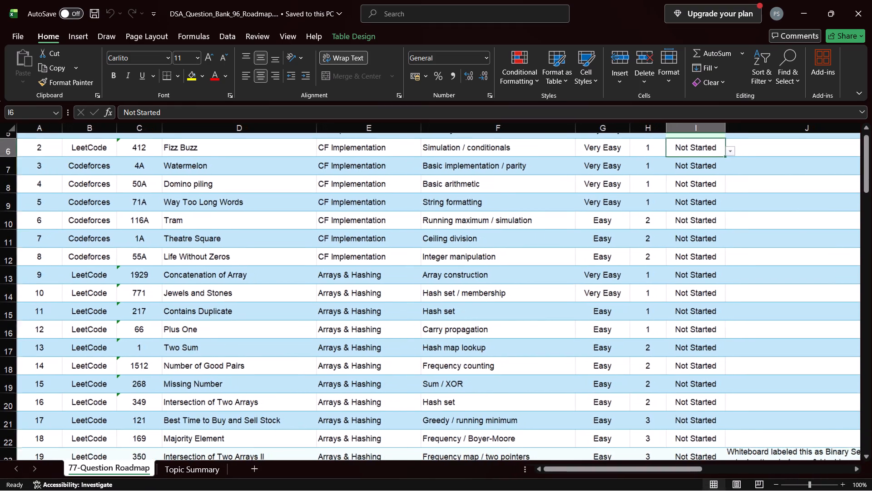
{"action": "scroll", "coordinate": [410, 394], "scroll_direction": "down", "scroll_amount": 3}
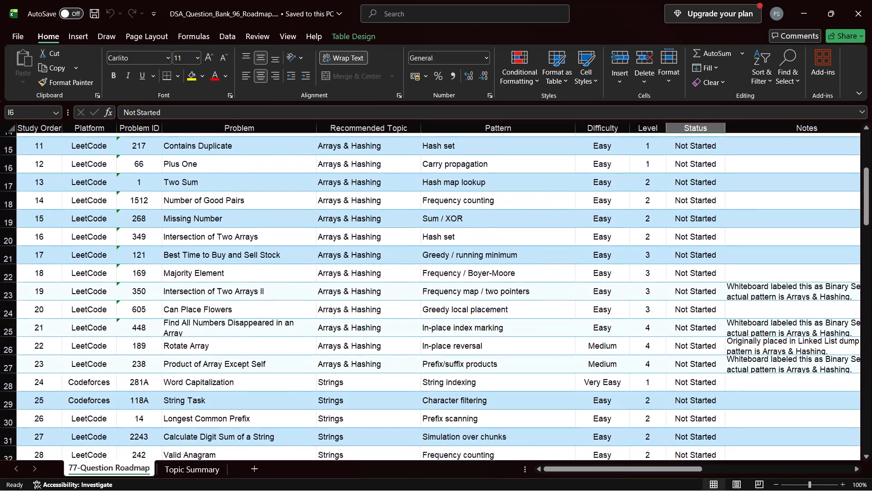
{"action": "scroll", "coordinate": [410, 394], "scroll_direction": "up", "scroll_amount": 5}
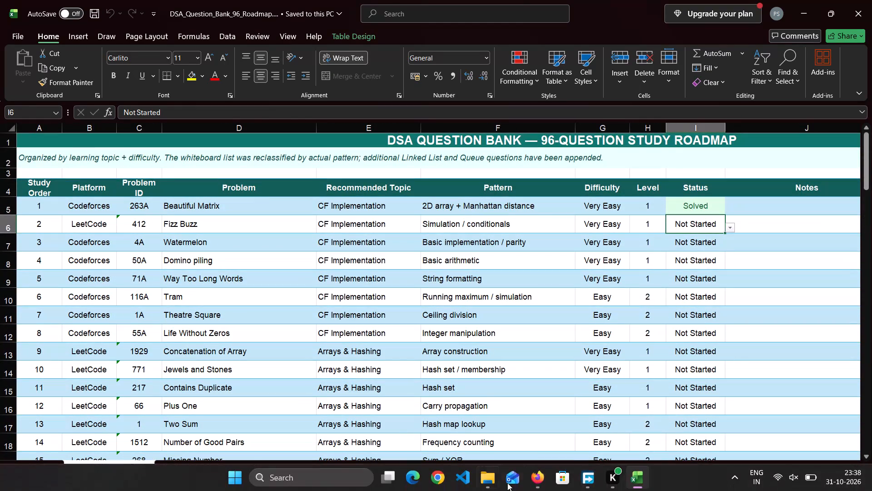
Switch to Firefox, search for "fizzbuzz leetcode" in a new tab and open LeetCode's Fizz Buzz problem page.
{"action": "left_click", "coordinate": [539, 485]}
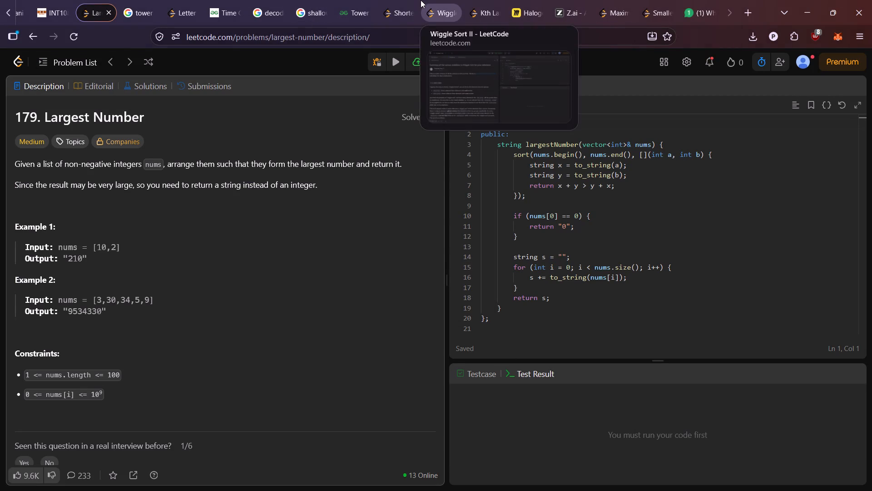
{"action": "scroll", "coordinate": [421, 0], "scroll_direction": "left", "scroll_amount": 12}
{"action": "left_click", "coordinate": [743, 15]}
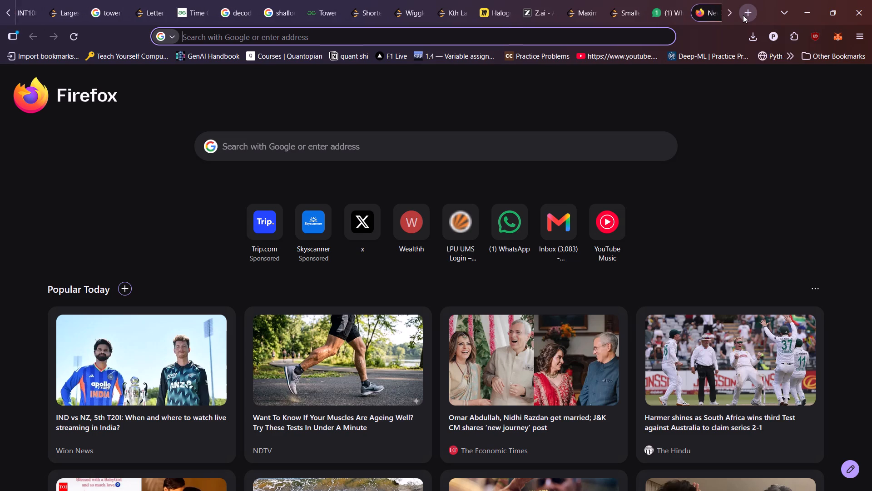
{"action": "type", "text": "Fix"}
{"action": "key", "text": "BackSpace"}
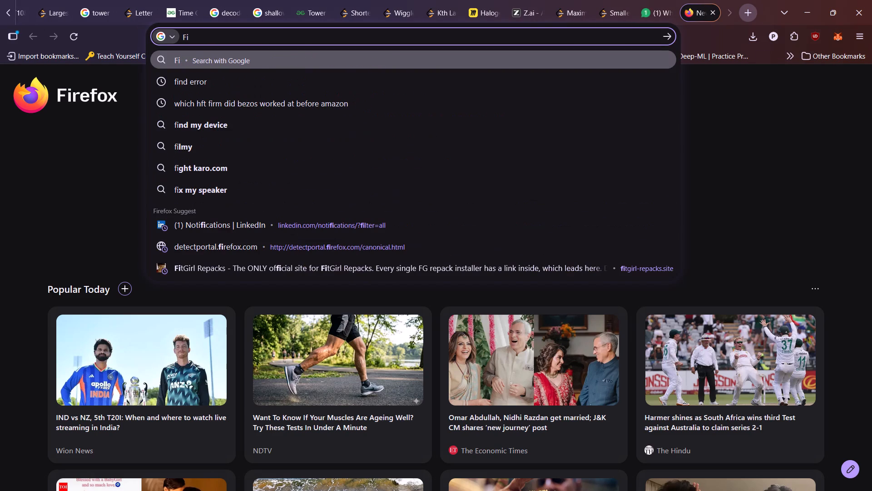
{"action": "type", "text": "zzbuzz"}
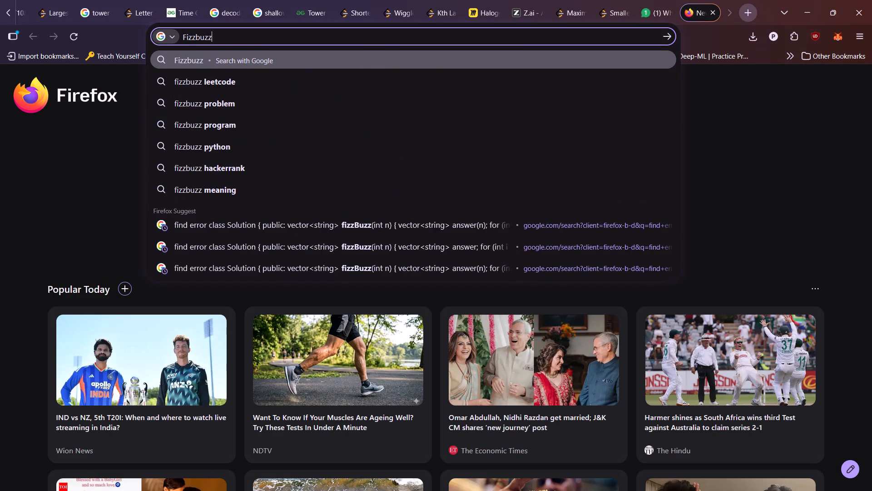
{"action": "key", "text": "Down"}
{"action": "key", "text": "Return"}
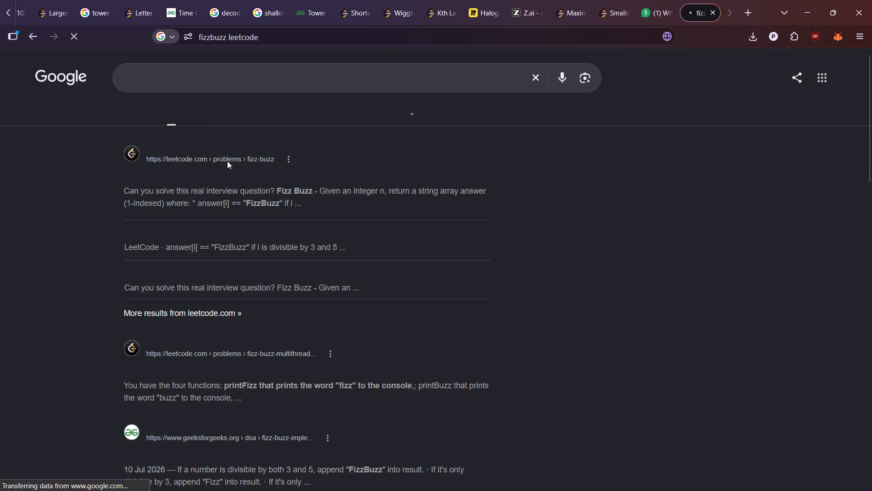
{"action": "left_click", "coordinate": [144, 181]}
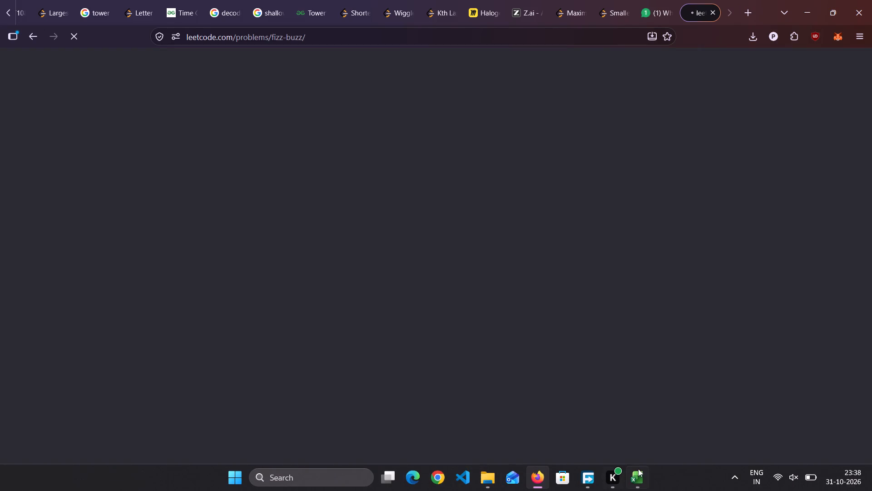
Arrange the Firefox and Excel windows side by side, with the Fizz Buzz problem beside the roadmap workbook.
{"action": "left_click", "coordinate": [629, 386]}
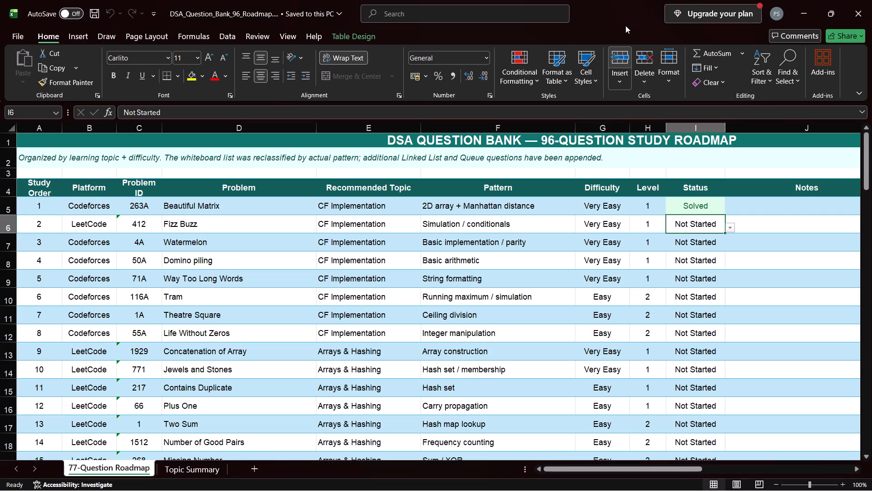
{"action": "left_click_drag", "start_coordinate": [626, 14], "coordinate": [402, 39]}
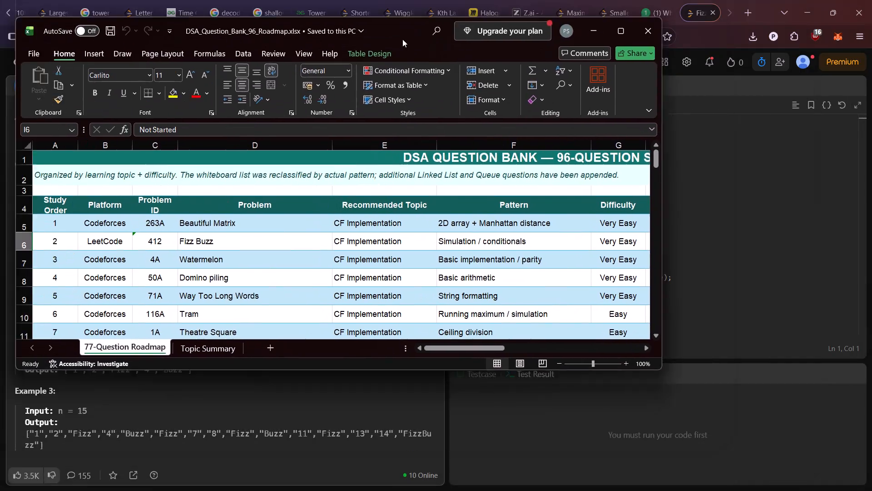
{"action": "left_click_drag", "start_coordinate": [402, 39], "coordinate": [383, 0]}
{"action": "left_click_drag", "start_coordinate": [630, 16], "coordinate": [499, 64]}
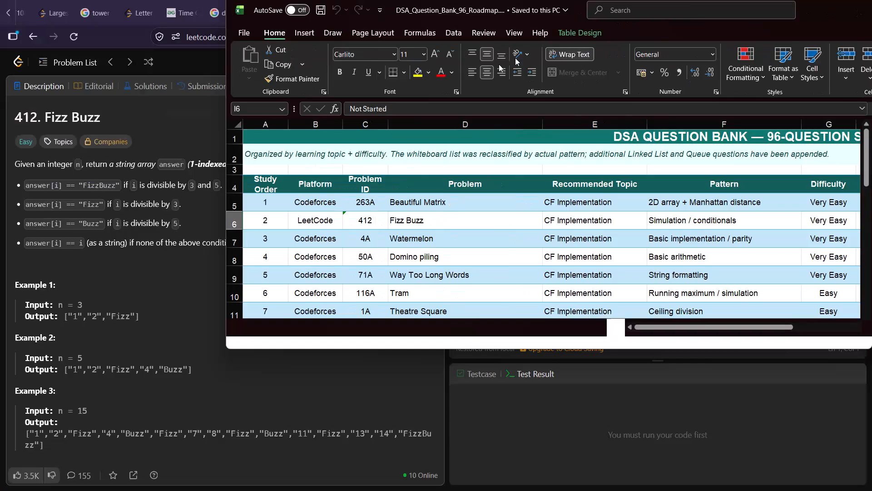
{"action": "left_click_drag", "start_coordinate": [499, 64], "coordinate": [373, 73]}
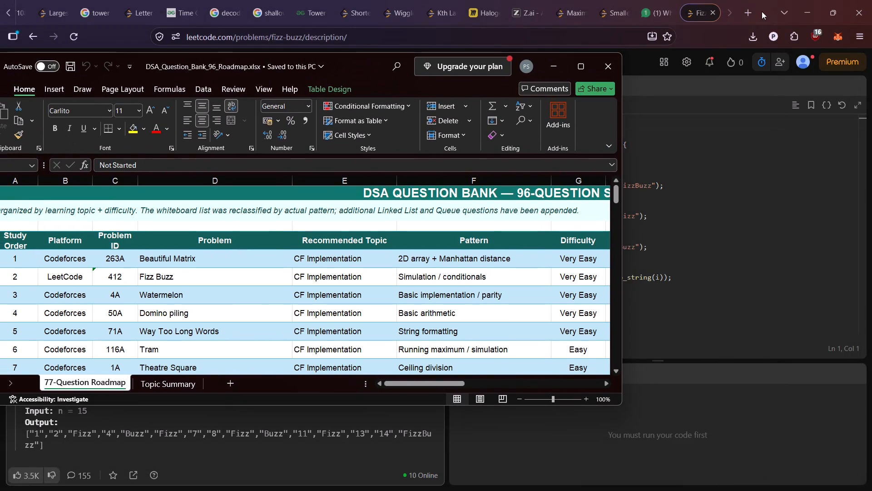
{"action": "left_click_drag", "start_coordinate": [762, 11], "coordinate": [307, 37]}
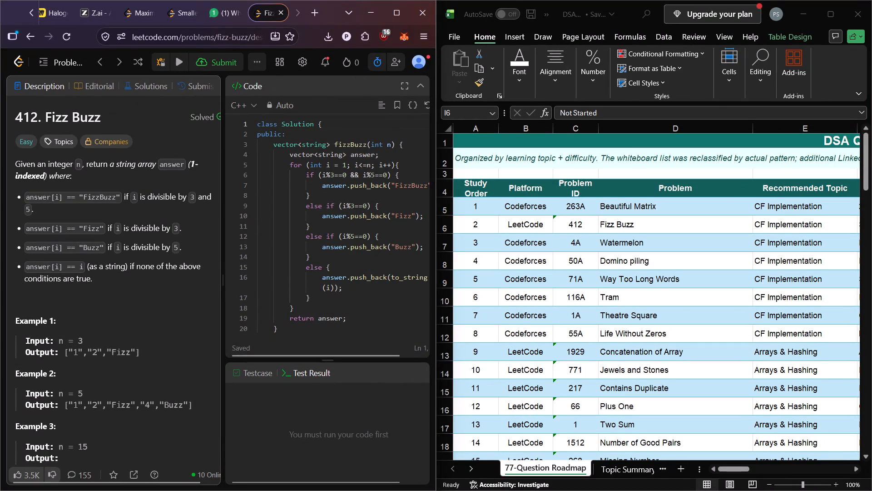
Set the Status of the Fizz Buzz row in the roadmap sheet to Solved.
{"action": "scroll", "coordinate": [787, 226], "scroll_direction": "left", "scroll_amount": 2}
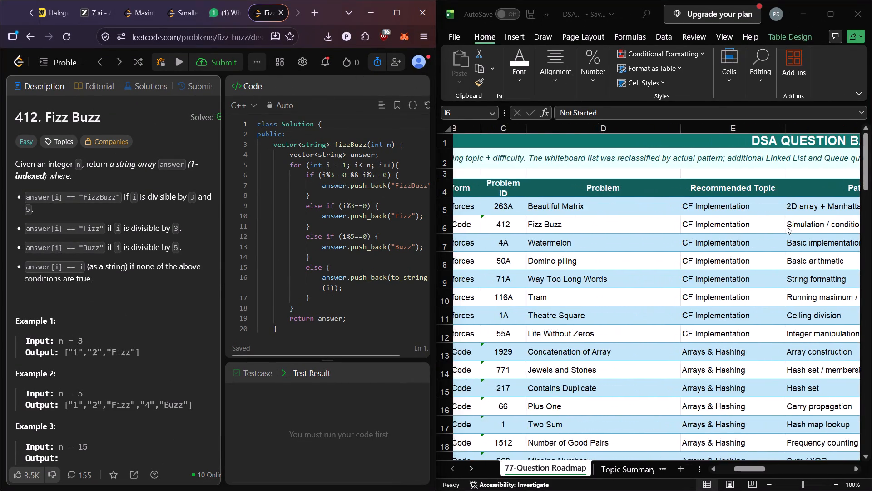
{"action": "scroll", "coordinate": [787, 226], "scroll_direction": "left", "scroll_amount": 3}
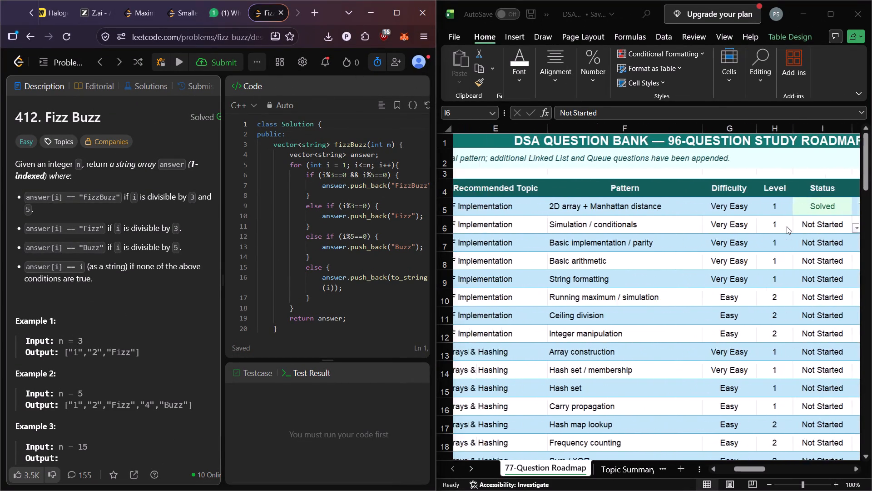
{"action": "scroll", "coordinate": [787, 226], "scroll_direction": "left", "scroll_amount": 2}
{"action": "scroll", "coordinate": [787, 226], "scroll_direction": "right", "scroll_amount": 4}
{"action": "scroll", "coordinate": [787, 226], "scroll_direction": "left", "scroll_amount": 3}
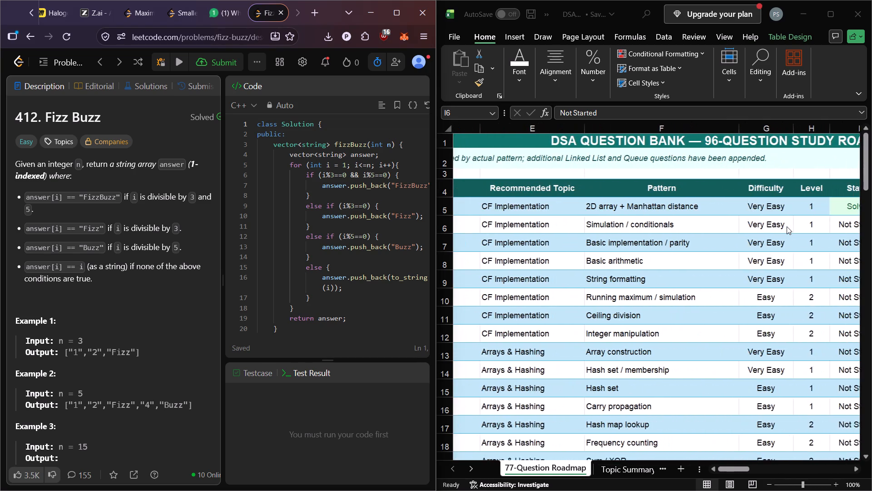
{"action": "scroll", "coordinate": [787, 226], "scroll_direction": "left", "scroll_amount": 2}
{"action": "left_click", "coordinate": [774, 228]}
{"action": "left_click", "coordinate": [774, 230]}
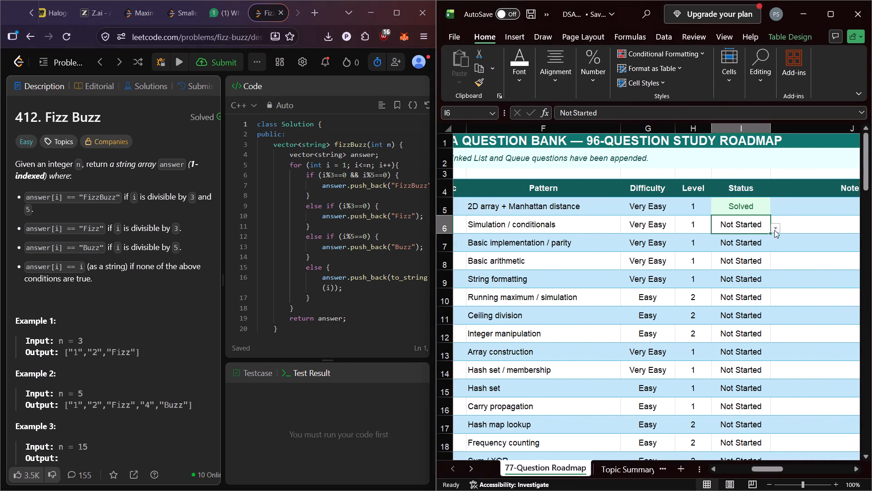
{"action": "left_click", "coordinate": [732, 261]}
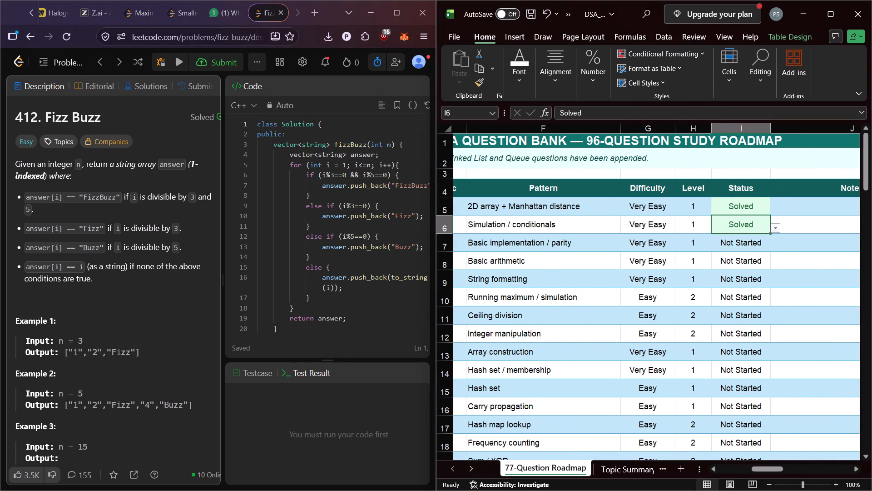
Switch to Firefox, search for "watermelon cf" and open the Codeforces problem page for Watermelon.
{"action": "scroll", "coordinate": [414, 253], "scroll_direction": "left", "scroll_amount": 1}
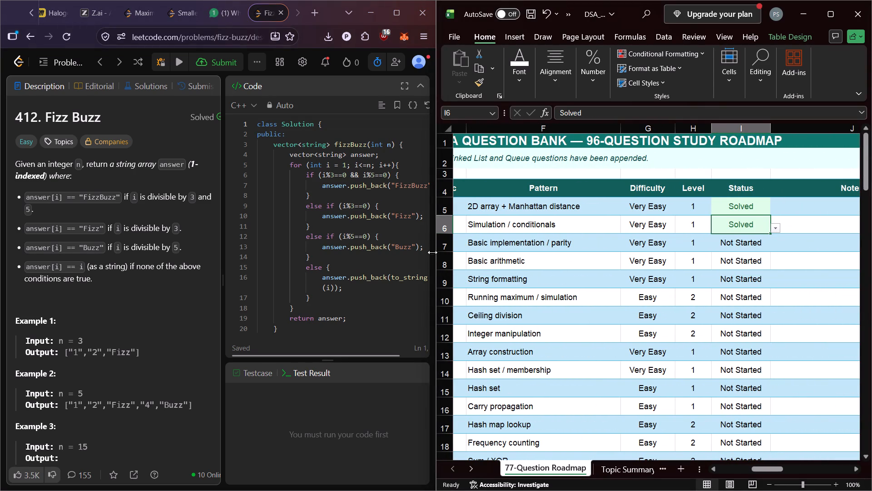
{"action": "scroll", "coordinate": [631, 256], "scroll_direction": "right", "scroll_amount": 3}
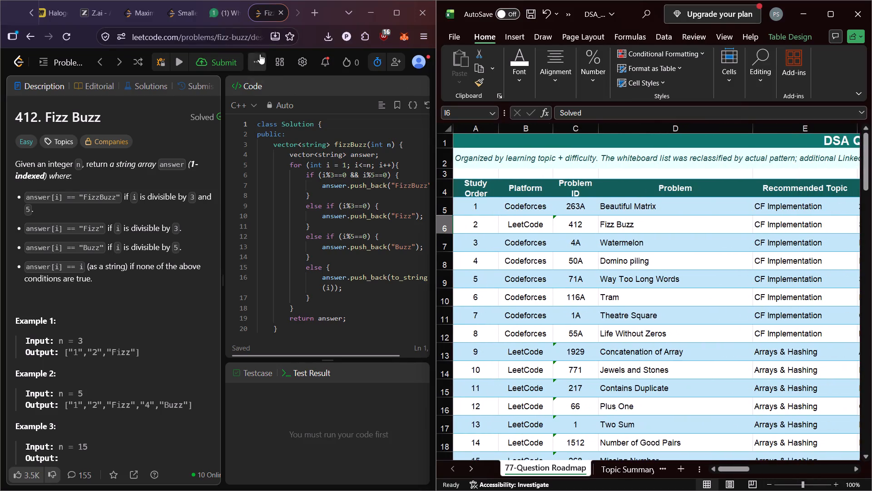
{"action": "left_click", "coordinate": [253, 45]}
{"action": "type", "text": "watermelon cd"}
{"action": "key", "text": "Return"}
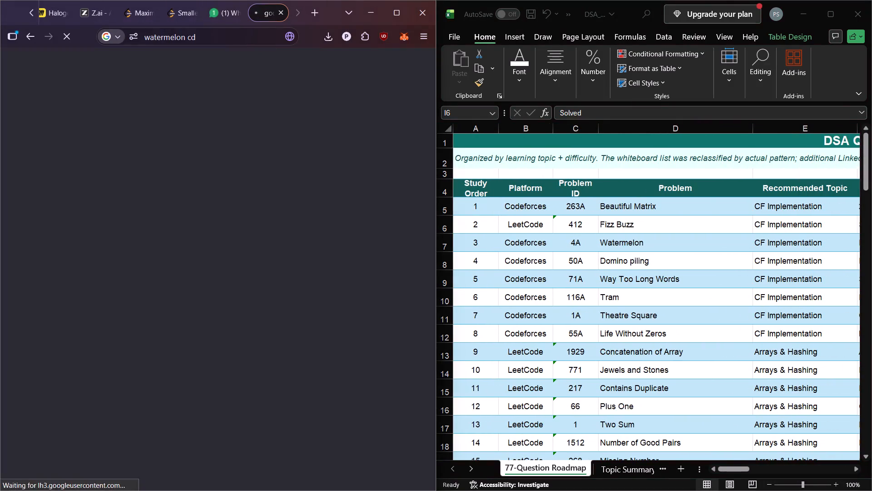
{"action": "left_click", "coordinate": [216, 43]}
{"action": "type", "text": "]f"}
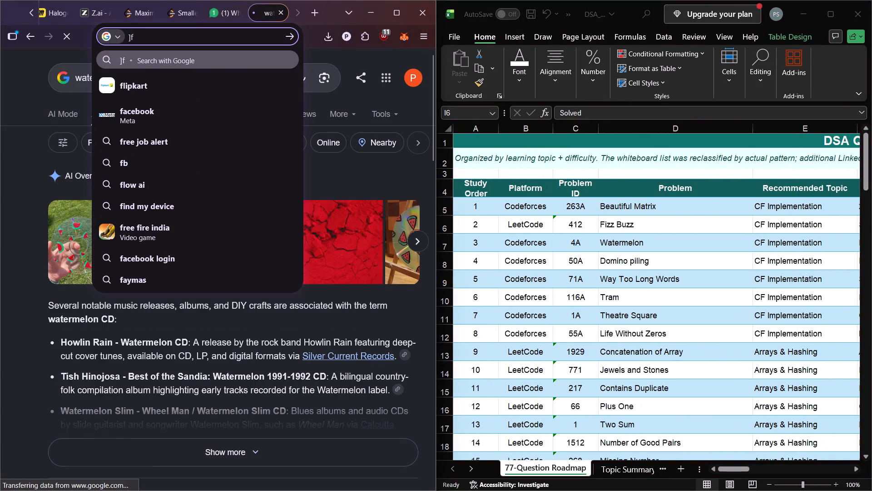
{"action": "key", "text": "ctrl+BackSpace"}
{"action": "key", "text": "ctrl+z"}
{"action": "key", "text": "ctrl+z"}
{"action": "key", "text": "Right"}
{"action": "key", "text": "BackSpace"}
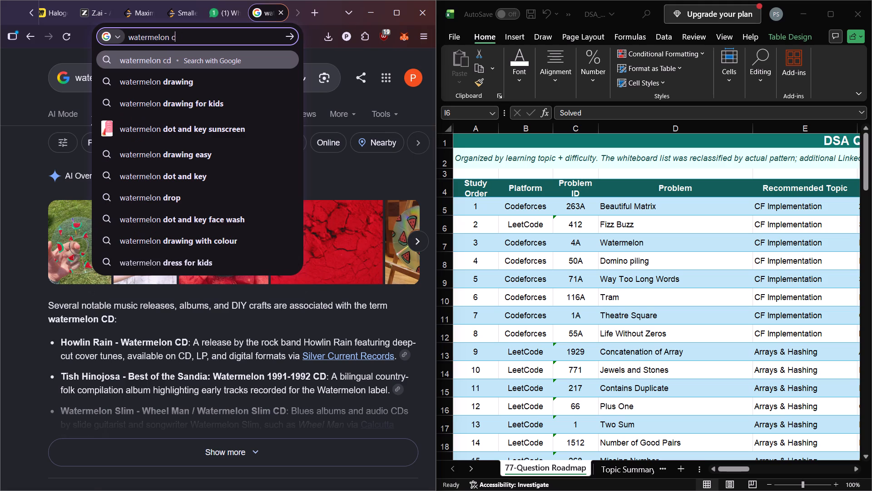
{"action": "key", "text": "f"}
{"action": "key", "text": "Return"}
{"action": "left_click", "coordinate": [78, 178]}
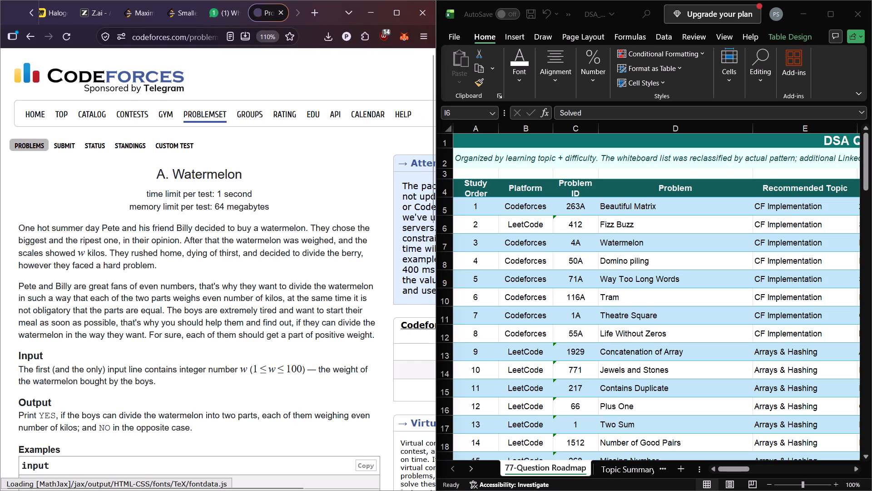
Open the Codeforces problemset's submission status list and restrict it to the account's own submissions.
{"action": "scroll", "coordinate": [204, 256], "scroll_direction": "right", "scroll_amount": 1}
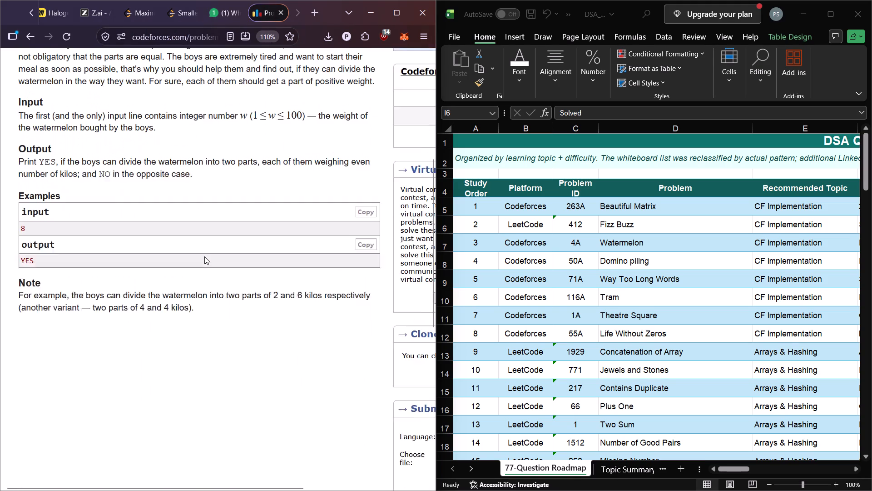
{"action": "scroll", "coordinate": [204, 256], "scroll_direction": "right", "scroll_amount": 1}
{"action": "scroll", "coordinate": [204, 256], "scroll_direction": "up", "scroll_amount": 2}
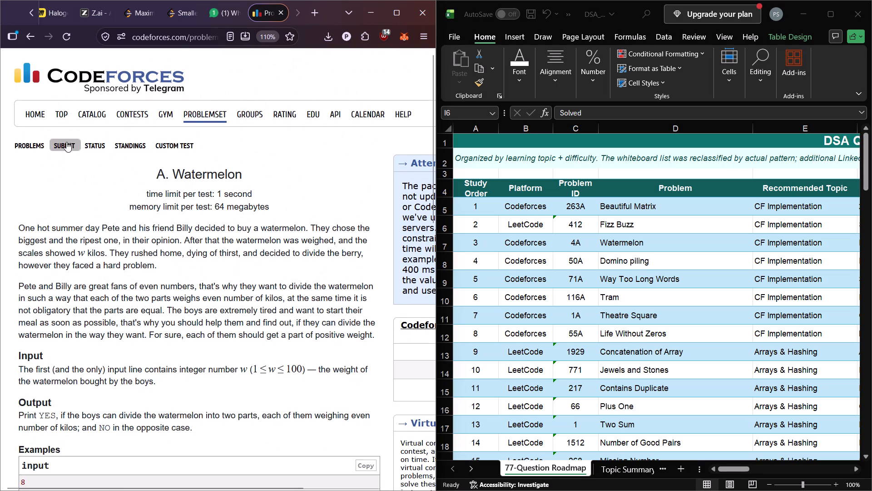
{"action": "left_click", "coordinate": [92, 148]}
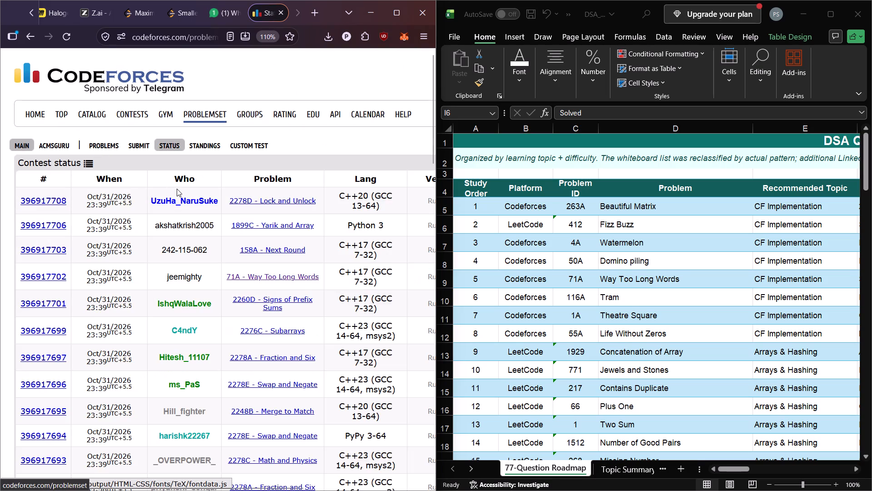
{"action": "scroll", "coordinate": [177, 189], "scroll_direction": "left", "scroll_amount": 4}
{"action": "left_click", "coordinate": [339, 142]}
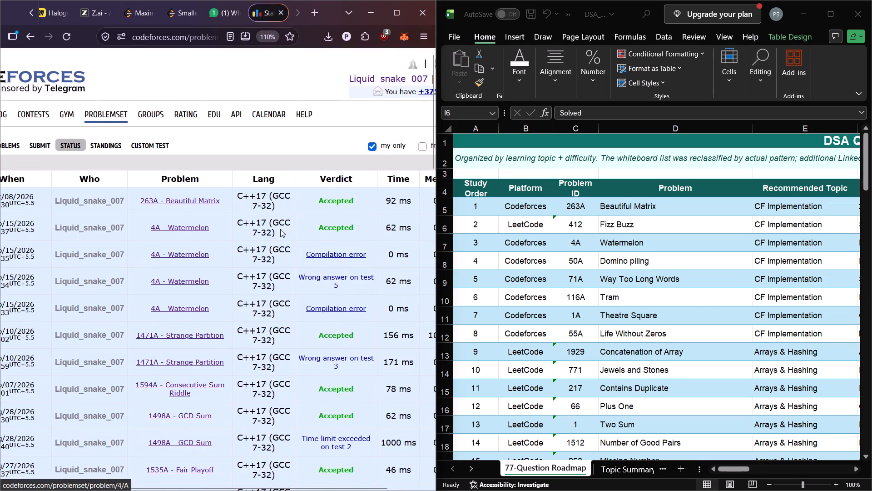
{"action": "scroll", "coordinate": [644, 232], "scroll_direction": "left", "scroll_amount": 4}
Switch to Excel and set the Status of the Watermelon row in the roadmap sheet to Solved.
{"action": "scroll", "coordinate": [644, 232], "scroll_direction": "left", "scroll_amount": 1}
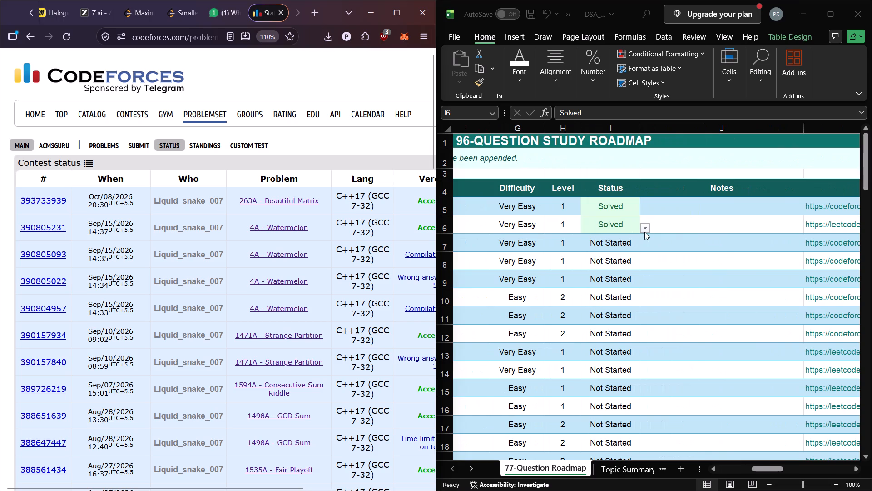
{"action": "left_click", "coordinate": [620, 242]}
{"action": "left_click", "coordinate": [639, 245]}
{"action": "left_click", "coordinate": [642, 247]}
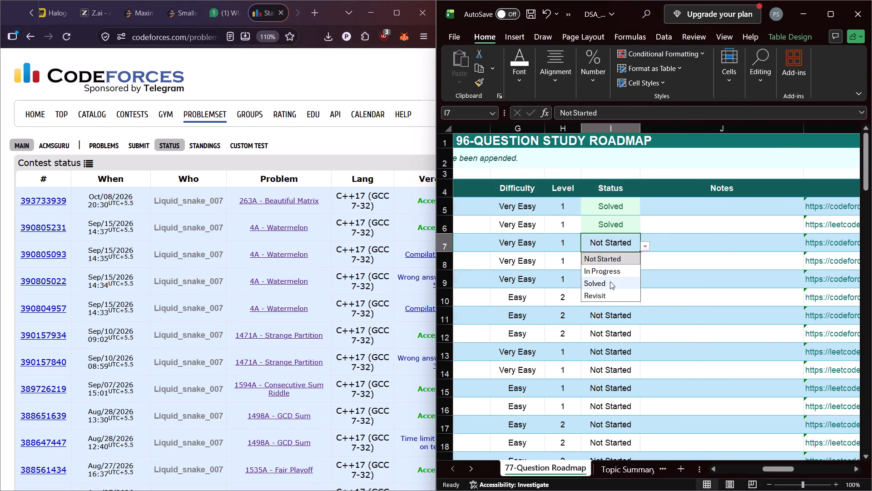
{"action": "left_click", "coordinate": [609, 282]}
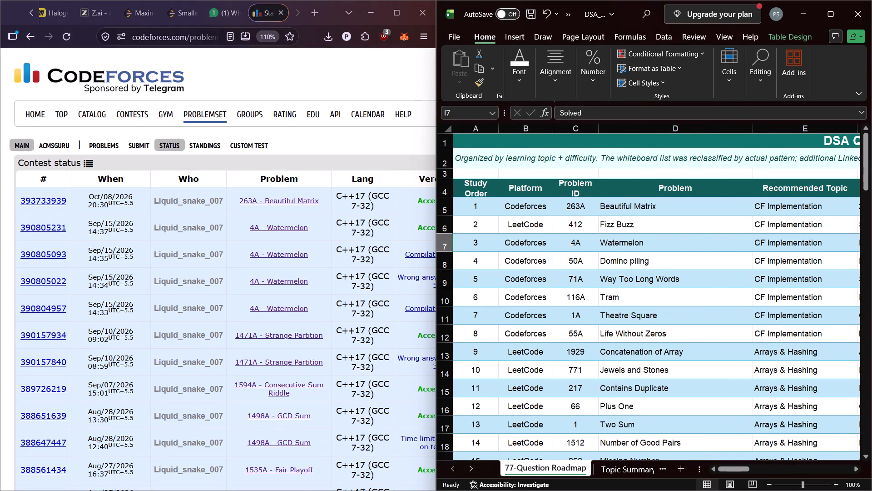
Switch to Firefox and filter the Codeforces submissions list by 50A, the problem ID of Domino piling.
{"action": "scroll", "coordinate": [335, 218], "scroll_direction": "down", "scroll_amount": 4}
{"action": "scroll", "coordinate": [335, 218], "scroll_direction": "up", "scroll_amount": 1}
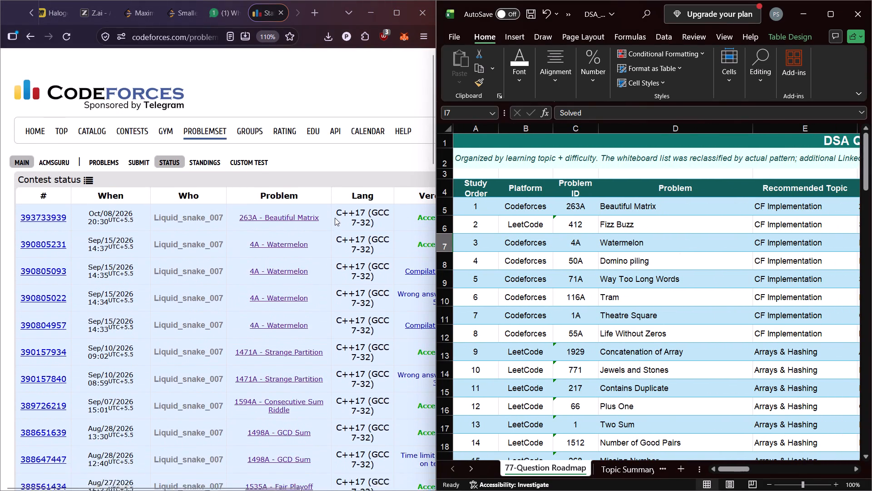
{"action": "scroll", "coordinate": [335, 218], "scroll_direction": "up", "scroll_amount": 1}
{"action": "scroll", "coordinate": [335, 218], "scroll_direction": "left", "scroll_amount": 4}
{"action": "scroll", "coordinate": [254, 179], "scroll_direction": "right", "scroll_amount": 3}
{"action": "scroll", "coordinate": [254, 179], "scroll_direction": "left", "scroll_amount": 4}
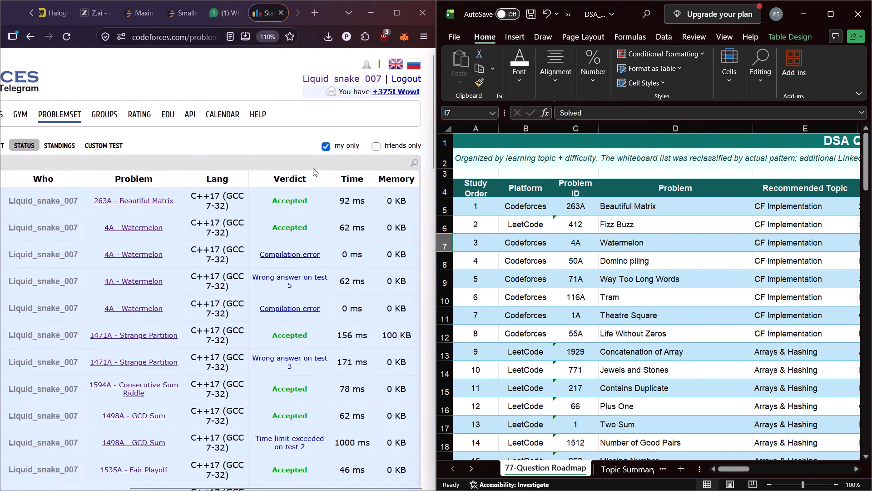
{"action": "left_click", "coordinate": [416, 161]}
{"action": "left_click", "coordinate": [413, 161]}
{"action": "type", "text": "50A"}
{"action": "scroll", "coordinate": [243, 230], "scroll_direction": "right", "scroll_amount": 3}
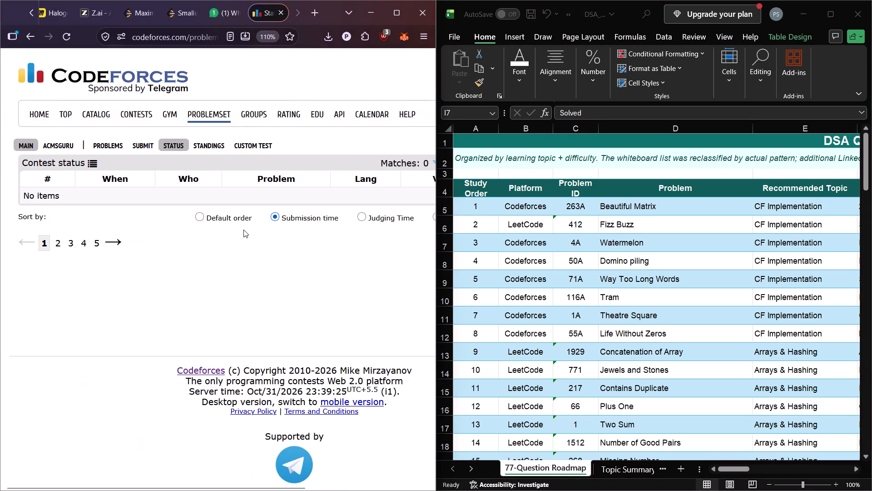
Replace the submissions filter with 71A to look for Way Too Long Words and check the verdicts.
{"action": "key", "text": "BackSpace"}
{"action": "key", "text": "BackSpace"}
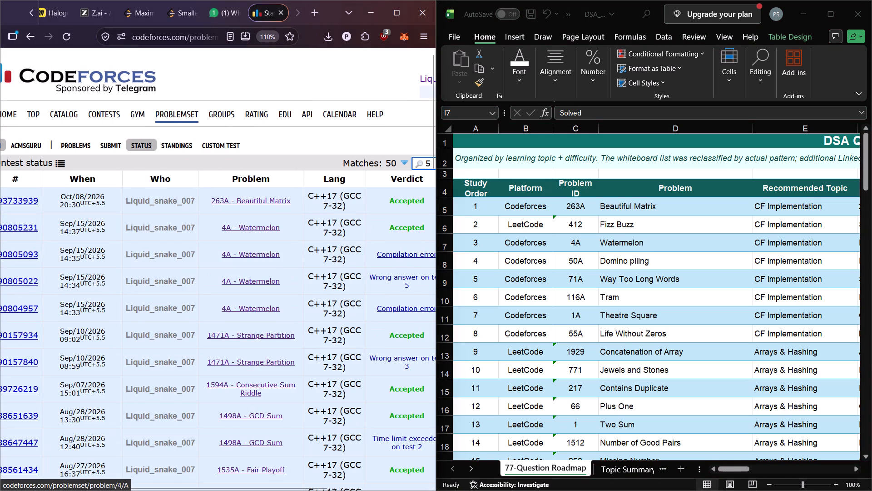
{"action": "key", "text": "BackSpace"}
{"action": "type", "text": "71"}
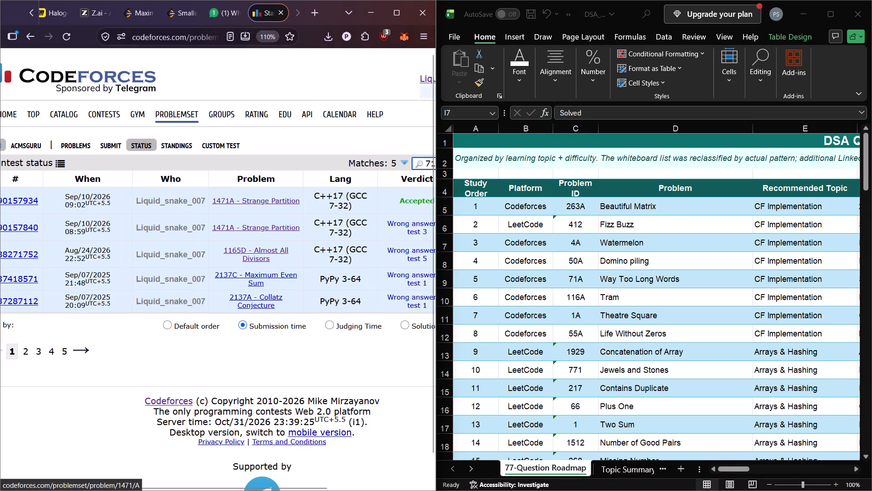
{"action": "scroll", "coordinate": [243, 230], "scroll_direction": "right", "scroll_amount": 2}
{"action": "key", "text": "shift+a"}
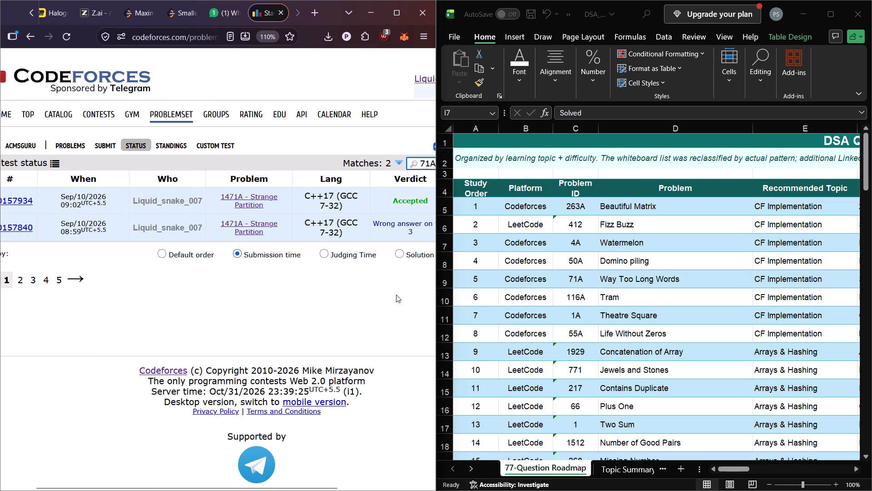
{"action": "scroll", "coordinate": [369, 294], "scroll_direction": "left", "scroll_amount": 2}
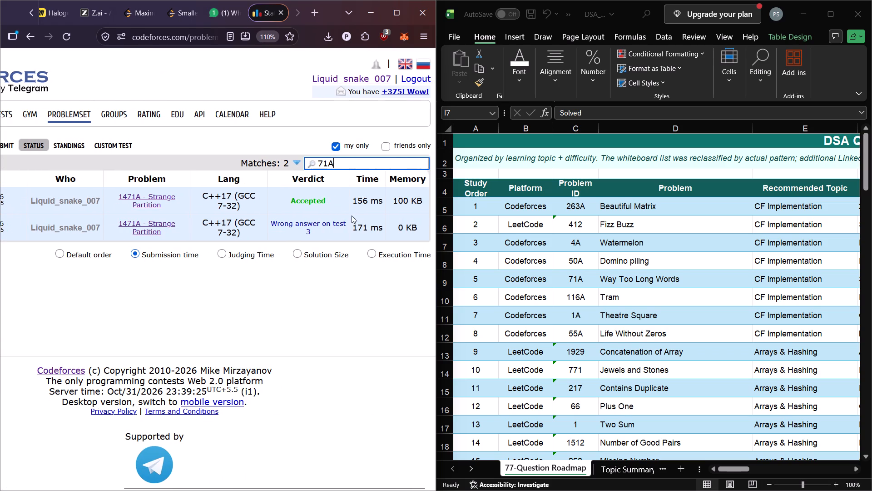
Replace the submissions filter with 116A to look for the Tram problem.
{"action": "key", "text": "BackSpace"}
{"action": "key", "text": "BackSpace"}
{"action": "key", "text": "BackSpace"}
{"action": "type", "text": "116A"}
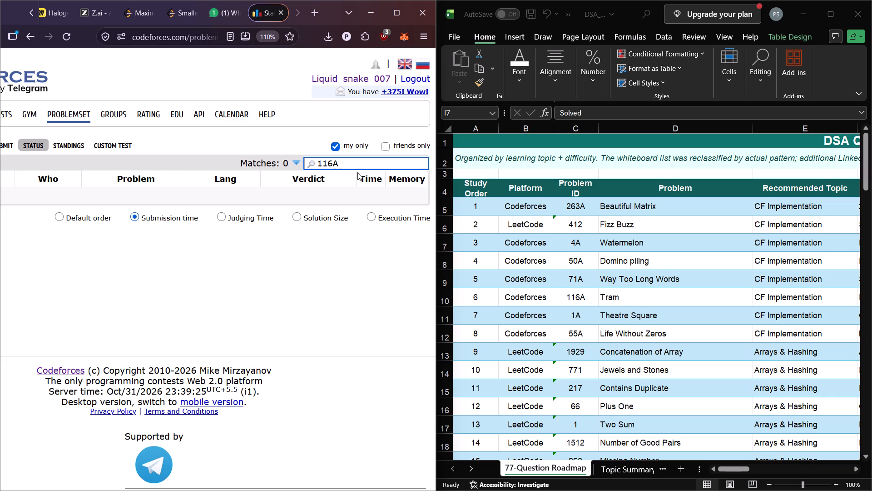
Replace the submissions filter with 1A to look for the Theatre Square problem.
{"action": "key", "text": "BackSpace"}
{"action": "key", "text": "BackSpace"}
{"action": "key", "text": "BackSpace"}
{"action": "key", "text": "BackSpace"}
{"action": "type", "text": "1A"}
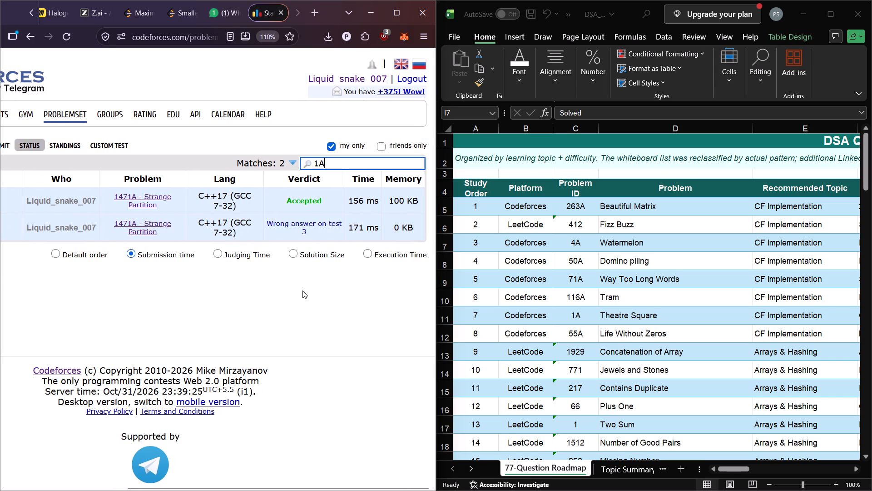
Replace the submissions filter with 55A to look for the Life Without Zeros problem.
{"action": "key", "text": "BackSpace"}
{"action": "key", "text": "BackSpace"}
{"action": "type", "text": "55A"}
{"action": "scroll", "coordinate": [262, 277], "scroll_direction": "right", "scroll_amount": 4}
{"action": "scroll", "coordinate": [262, 277], "scroll_direction": "left", "scroll_amount": 2}
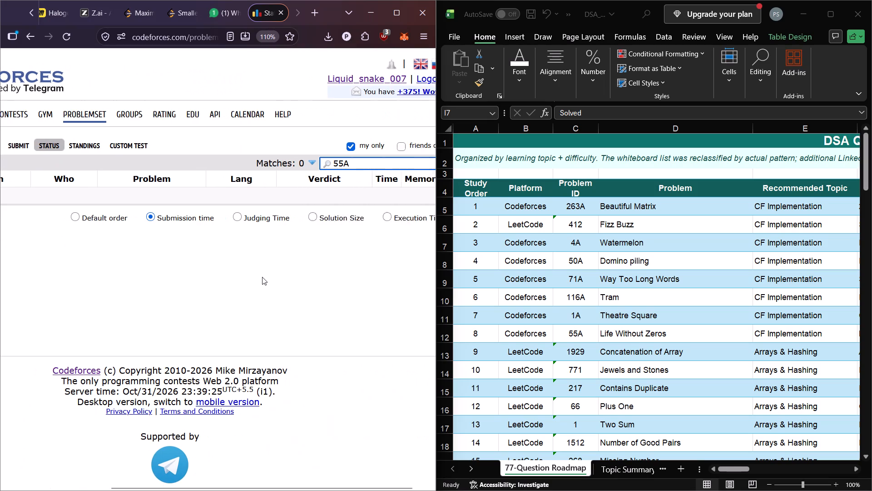
Find the further Codeforces problems in the roadmap sheet and filter the submissions by 281A for Word Capitalization.
{"action": "key", "text": "BackSpace"}
{"action": "key", "text": "BackSpace"}
{"action": "key", "text": "BackSpace"}
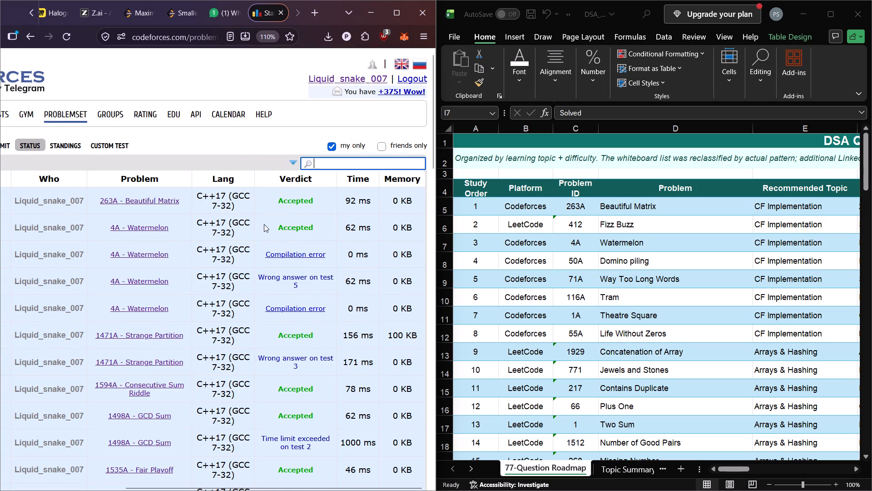
{"action": "scroll", "coordinate": [528, 401], "scroll_direction": "down", "scroll_amount": 3}
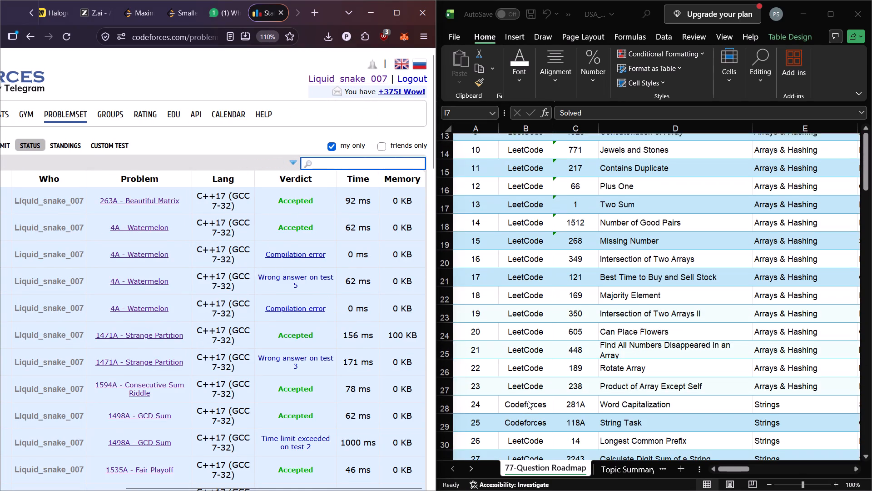
{"action": "scroll", "coordinate": [528, 401], "scroll_direction": "down", "scroll_amount": 1}
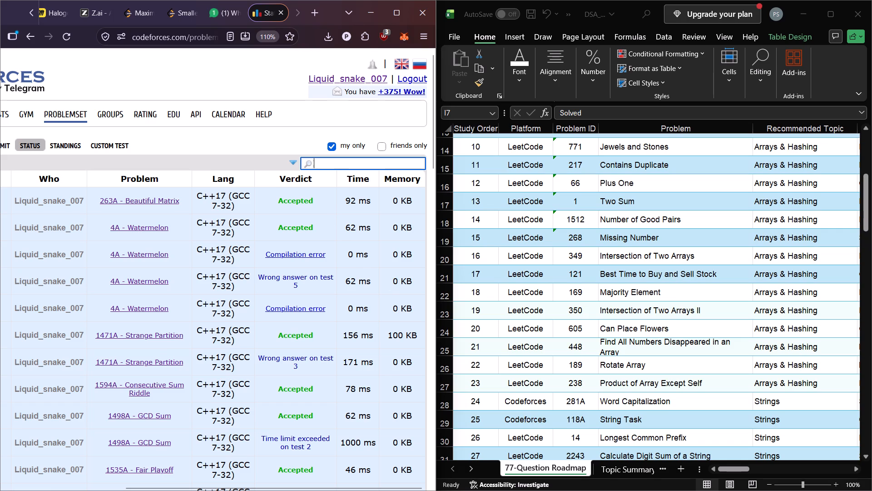
{"action": "type", "text": "281A"}
Filter the submissions by 118A to look for the String Task problem, and clear the filter after checking.
{"action": "key", "text": "BackSpace"}
{"action": "key", "text": "BackSpace"}
{"action": "key", "text": "BackSpace"}
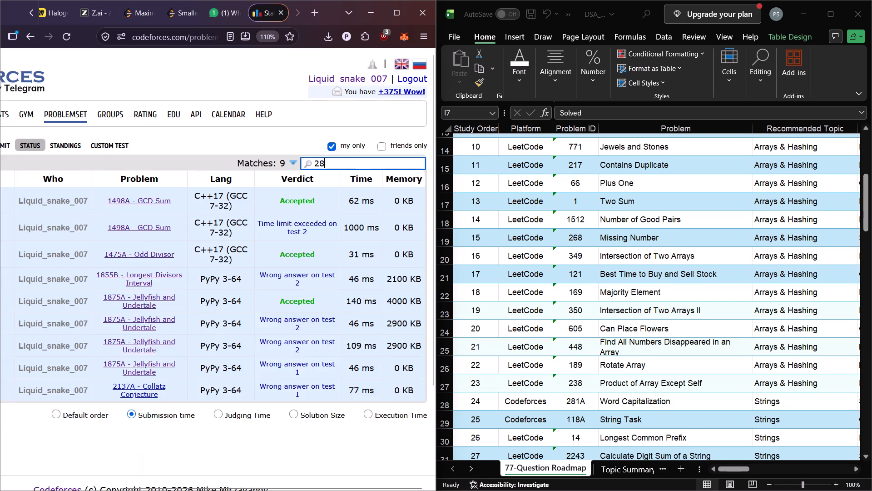
{"action": "key", "text": "BackSpace"}
{"action": "type", "text": "118A"}
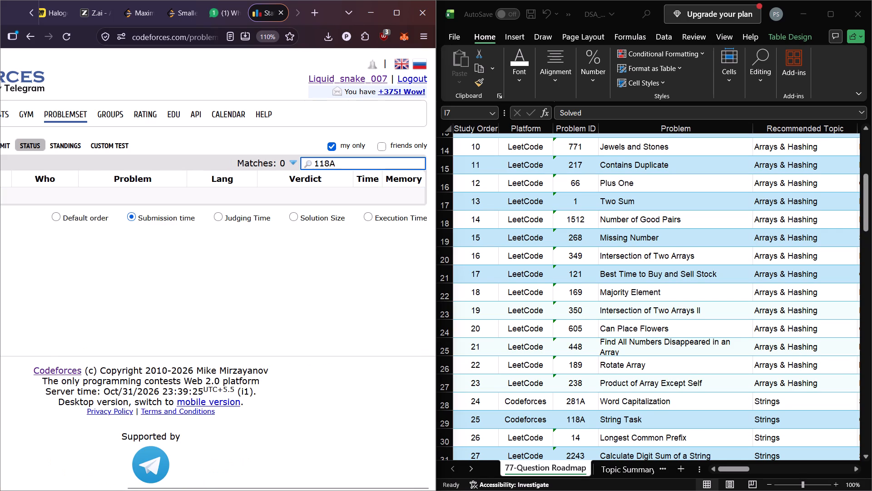
{"action": "key", "text": "BackSpace"}
{"action": "key", "text": "BackSpace"}
{"action": "key", "text": "BackSpace"}
{"action": "key", "text": "BackSpace"}
Search for "lc 1929" in a new browser tab and open LeetCode's Concatenation of Array problem page.
{"action": "left_click", "coordinate": [311, 15]}
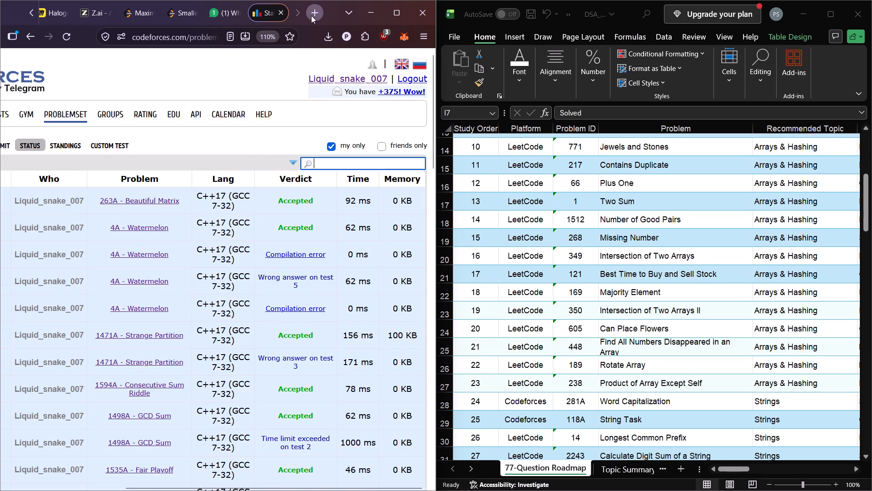
{"action": "scroll", "coordinate": [506, 205], "scroll_direction": "up", "scroll_amount": 5}
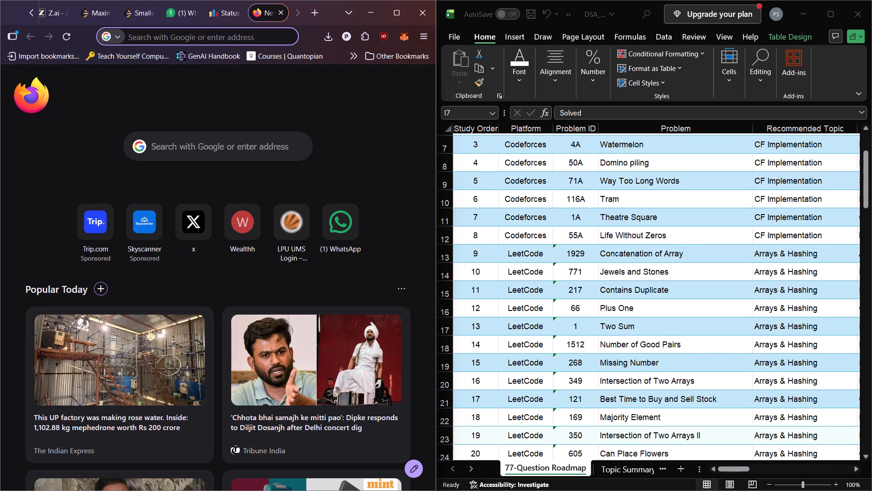
{"action": "type", "text": "lc"}
{"action": "key", "text": "space"}
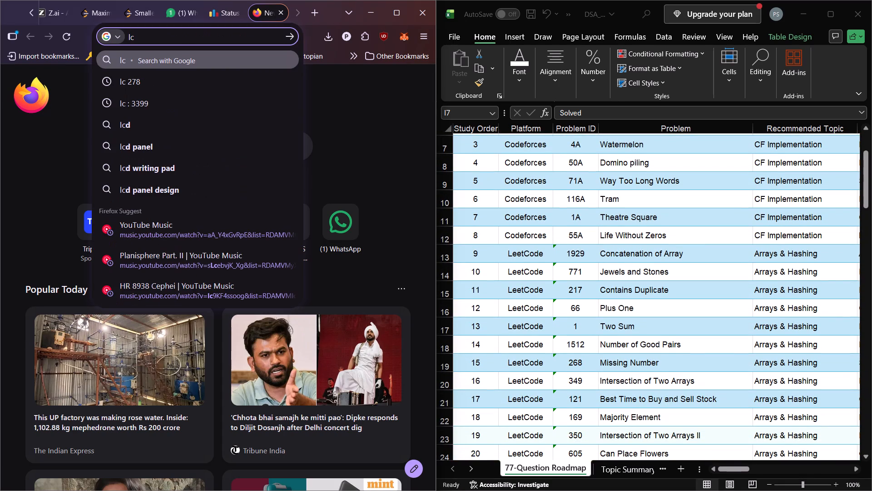
{"action": "type", "text": "192"}
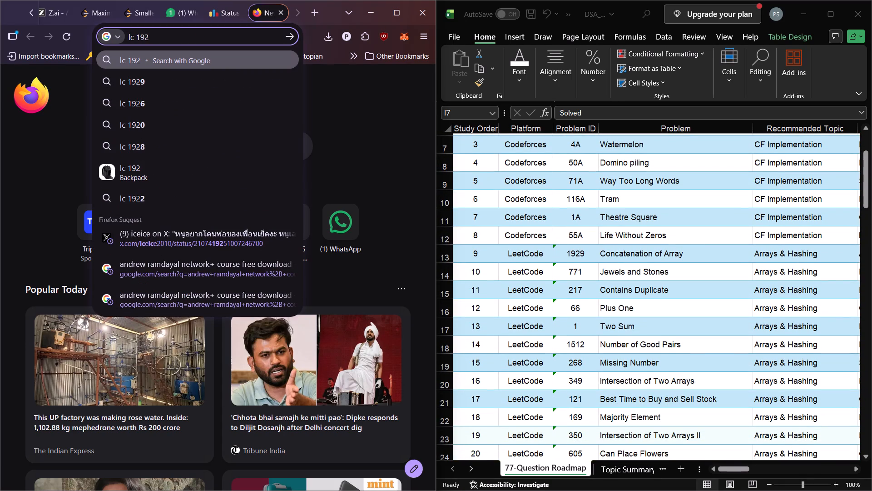
{"action": "key", "text": "9"}
{"action": "key", "text": "Return"}
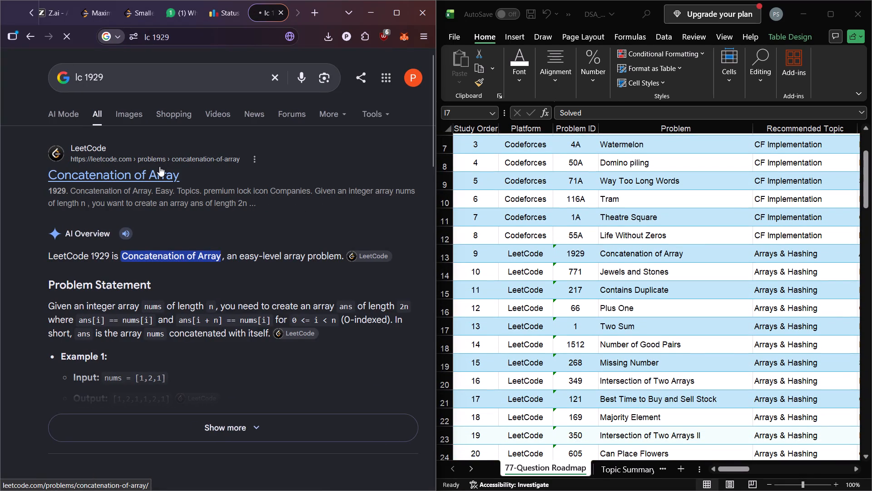
{"action": "left_click", "coordinate": [159, 166]}
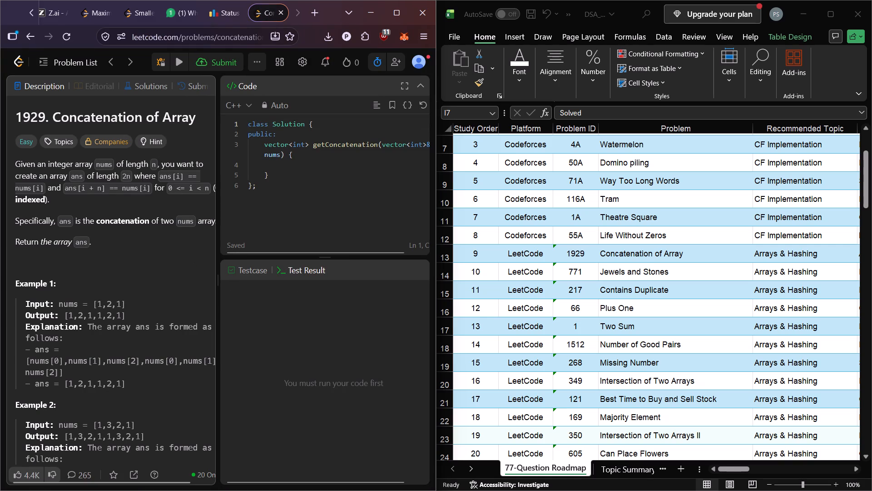
{"action": "scroll", "coordinate": [304, 190], "scroll_direction": "left", "scroll_amount": 1}
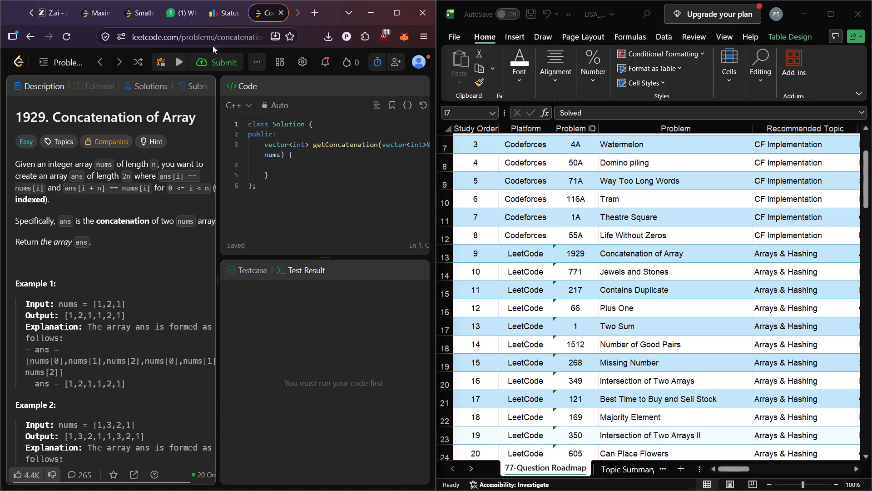
Open the LeetCode account's profile page and go to its full list of submissions.
{"action": "left_click", "coordinate": [236, 37]}
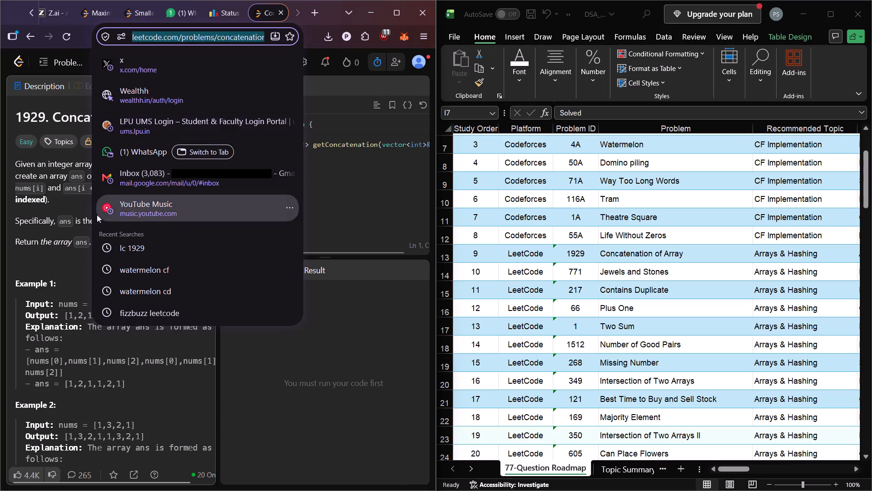
{"action": "left_click", "coordinate": [62, 222]}
{"action": "left_click", "coordinate": [417, 66]}
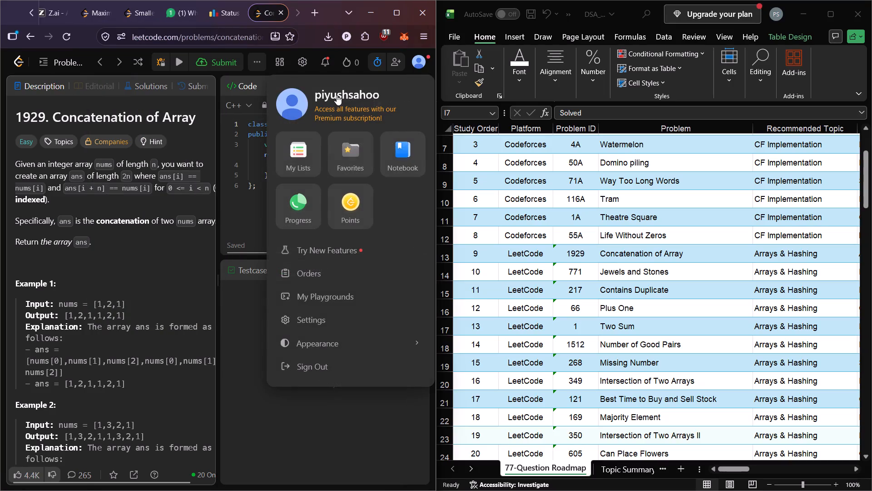
{"action": "left_click", "coordinate": [337, 95]}
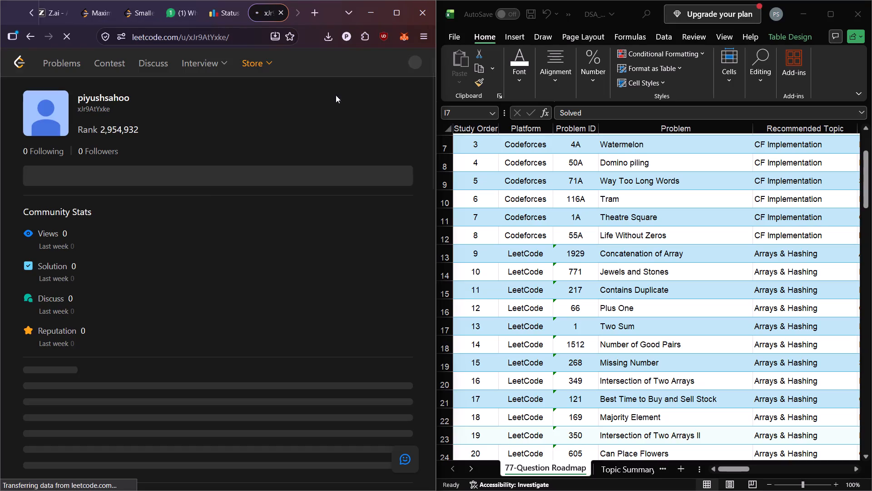
{"action": "scroll", "coordinate": [216, 201], "scroll_direction": "down", "scroll_amount": 6}
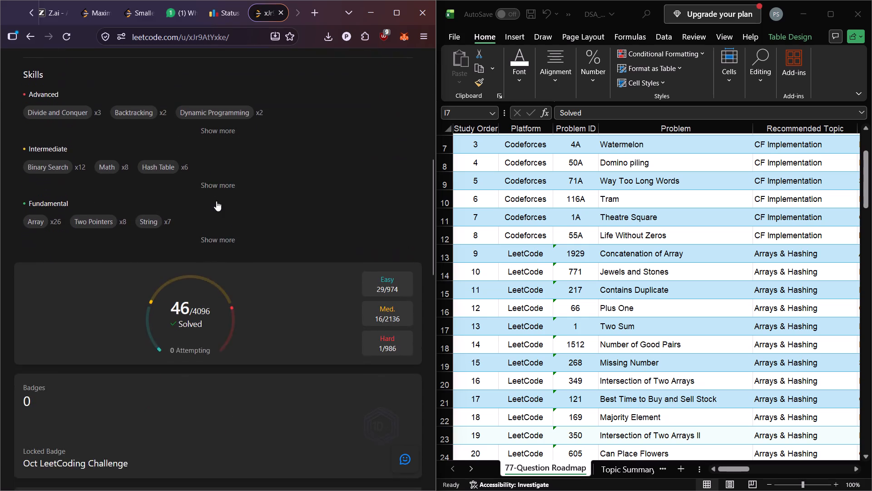
{"action": "scroll", "coordinate": [216, 201], "scroll_direction": "down", "scroll_amount": 2}
{"action": "scroll", "coordinate": [214, 247], "scroll_direction": "down", "scroll_amount": 4}
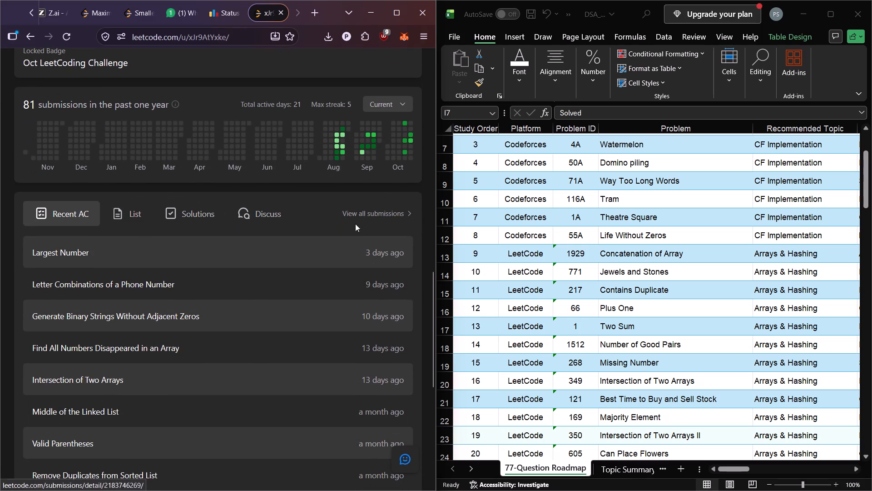
{"action": "left_click", "coordinate": [396, 214]}
Look through the Practice History of accepted problems on the LeetCode progress page.
{"action": "scroll", "coordinate": [172, 195], "scroll_direction": "down", "scroll_amount": 1}
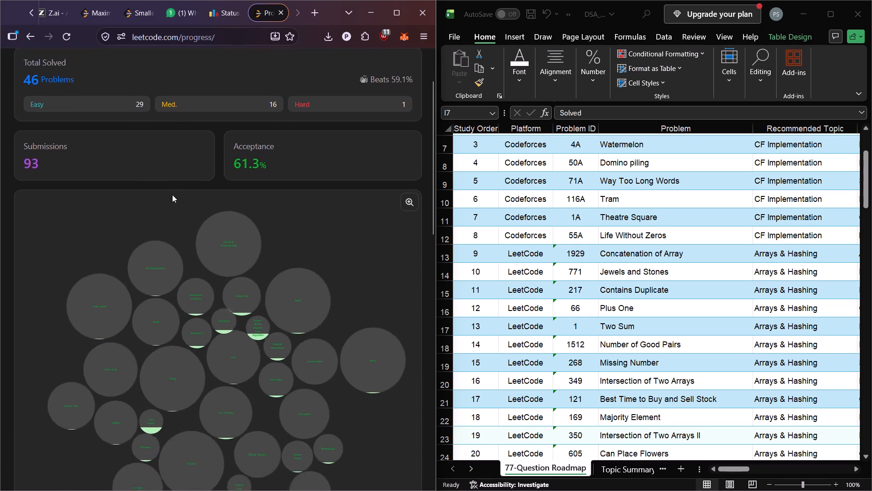
{"action": "scroll", "coordinate": [172, 195], "scroll_direction": "down", "scroll_amount": 5}
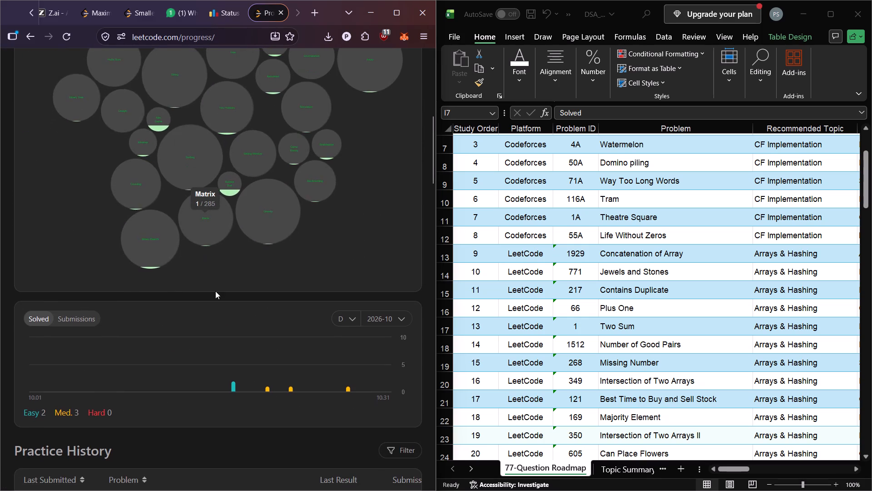
{"action": "scroll", "coordinate": [215, 291], "scroll_direction": "down", "scroll_amount": 1}
{"action": "scroll", "coordinate": [266, 337], "scroll_direction": "down", "scroll_amount": 1}
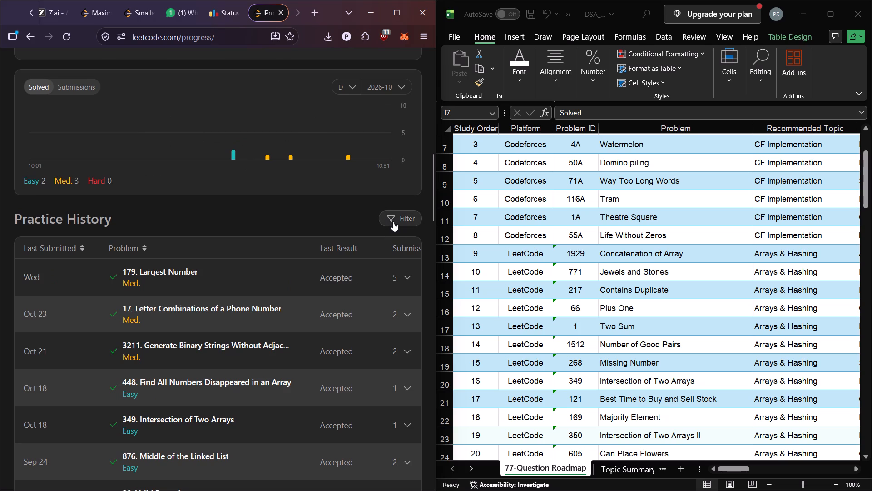
{"action": "left_click", "coordinate": [393, 221]}
{"action": "left_click", "coordinate": [393, 221]}
{"action": "scroll", "coordinate": [215, 261], "scroll_direction": "down", "scroll_amount": 2}
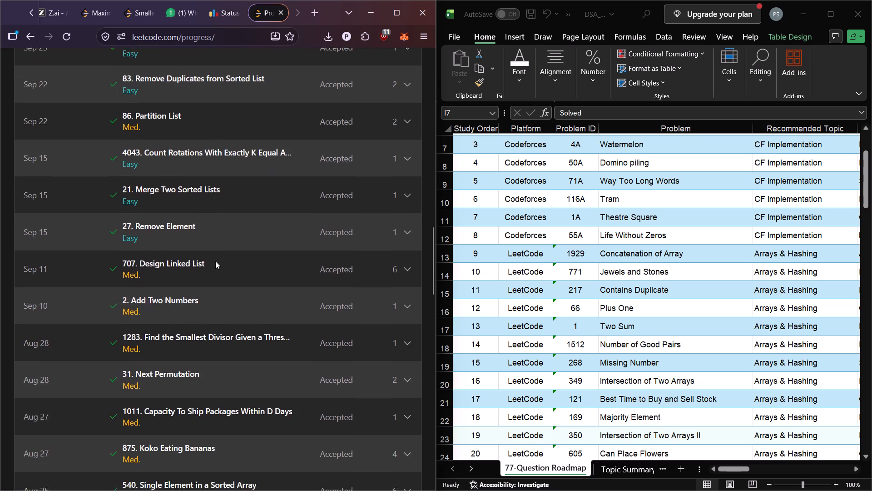
{"action": "scroll", "coordinate": [215, 261], "scroll_direction": "down", "scroll_amount": 6}
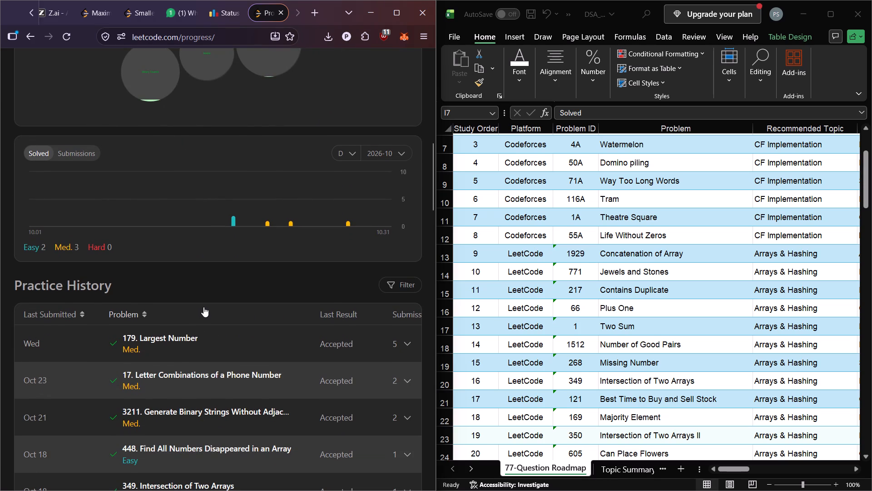
Search the Practice History page for problem 771, Jewels and Stones, and for 217, Contains Duplicate.
{"action": "key", "text": "ctrl+f"}
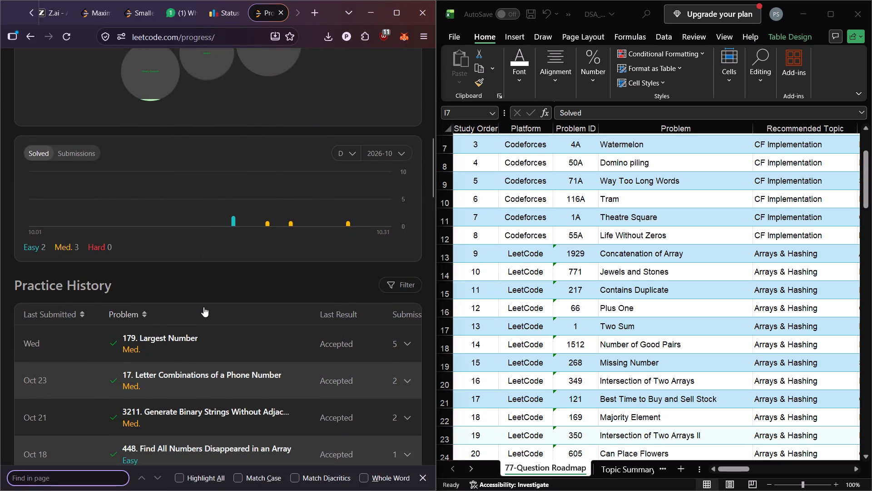
{"action": "type", "text": "771"}
{"action": "key", "text": "BackSpace"}
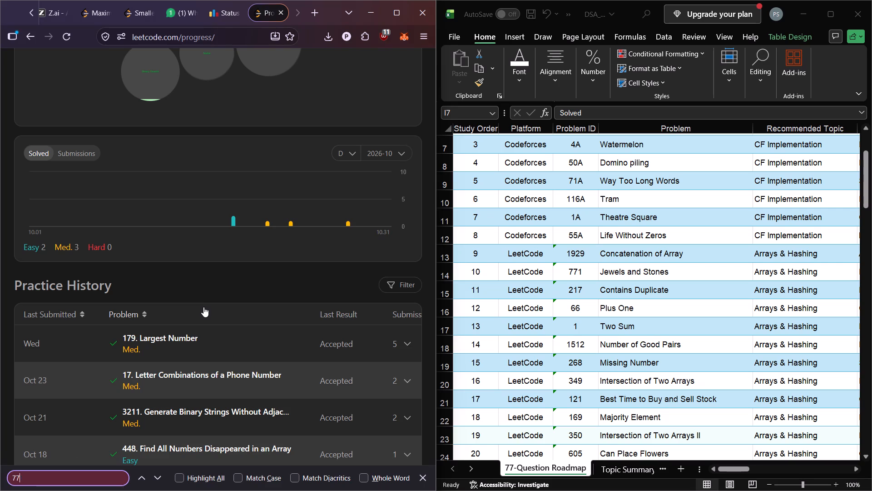
{"action": "key", "text": "BackSpace"}
{"action": "key", "text": "BackSpace"}
{"action": "key", "text": "BackSpace"}
{"action": "type", "text": "217"}
Replace the page search with 66 to look for the Plus One problem.
{"action": "key", "text": "BackSpace"}
{"action": "key", "text": "BackSpace"}
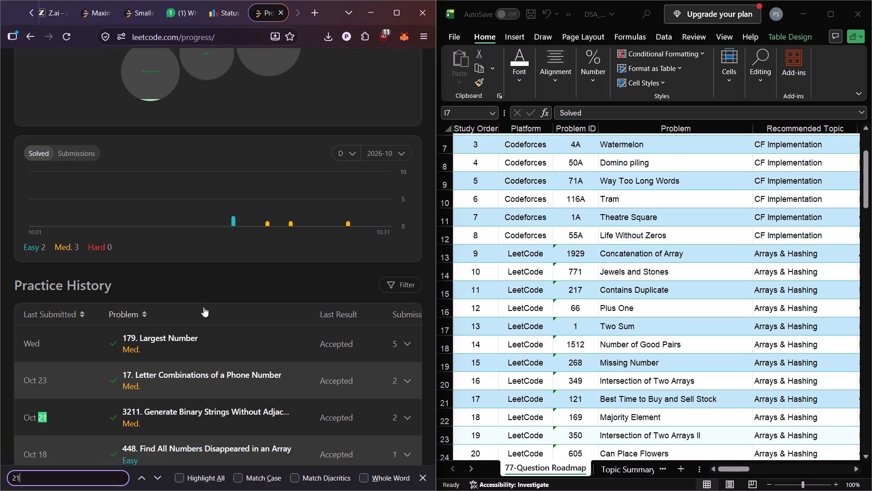
{"action": "key", "text": "BackSpace"}
{"action": "key", "text": "BackSpace"}
{"action": "type", "text": "66"}
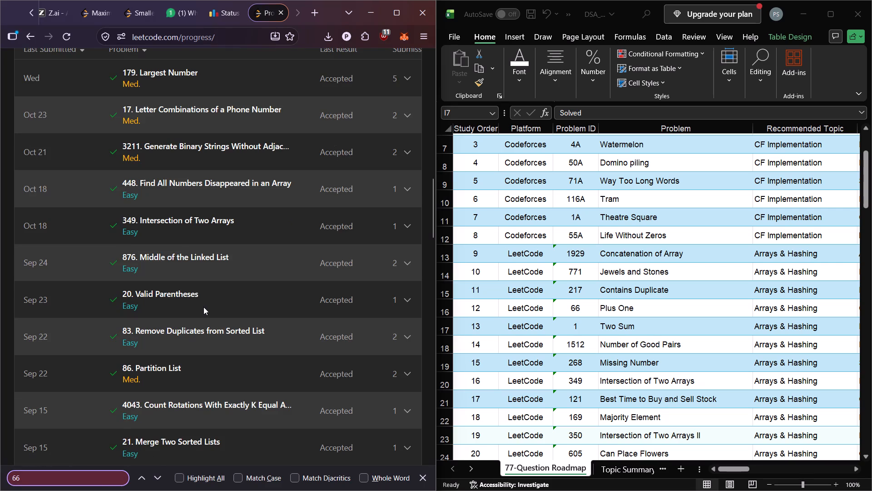
Replace the page search with "two sum" to look for the Two Sum problem.
{"action": "key", "text": "BackSpace"}
{"action": "key", "text": "BackSpace"}
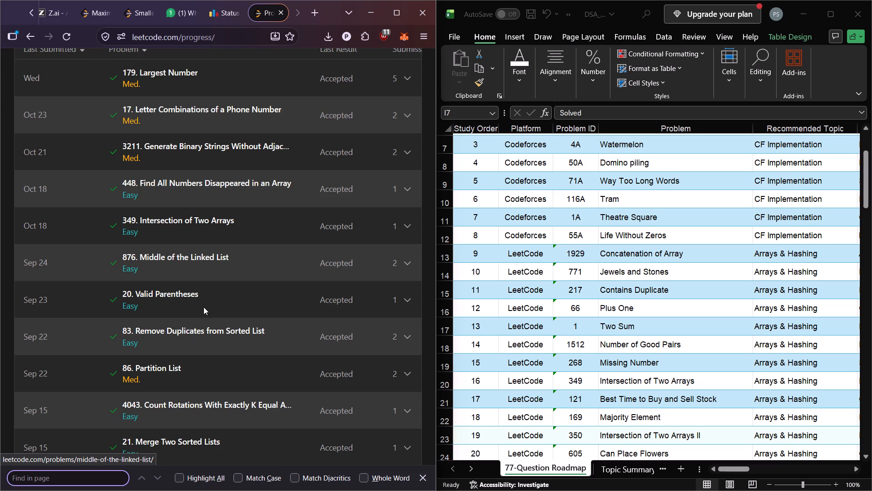
{"action": "key", "text": "1"}
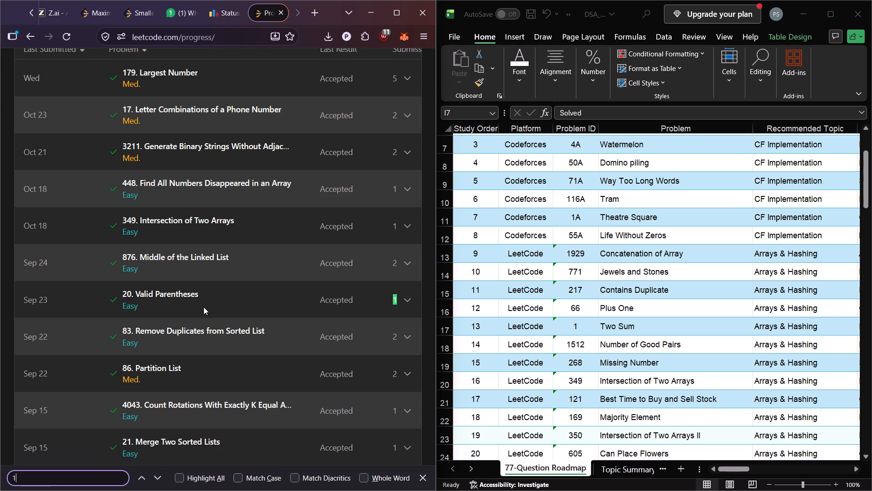
{"action": "type", "text": "=t"}
{"action": "key", "text": "BackSpace"}
{"action": "key", "text": "BackSpace"}
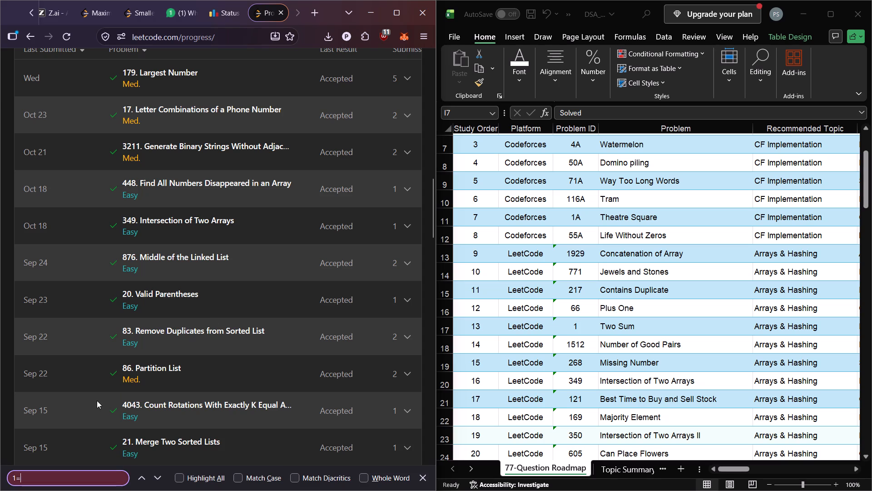
{"action": "key", "text": "BackSpace"}
{"action": "type", "text": "two sum"}
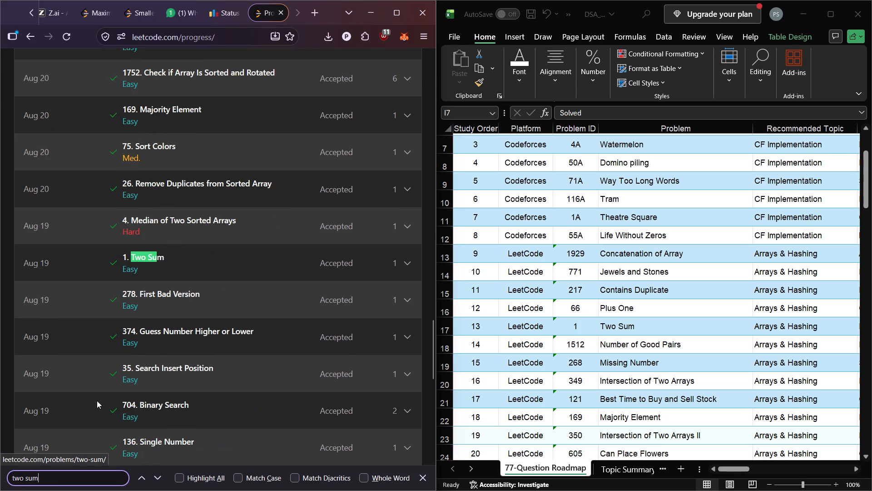
Set the Status of the Two Sum problem to Solved in the Excel roadmap sheet.
{"action": "scroll", "coordinate": [671, 327], "scroll_direction": "left", "scroll_amount": 2}
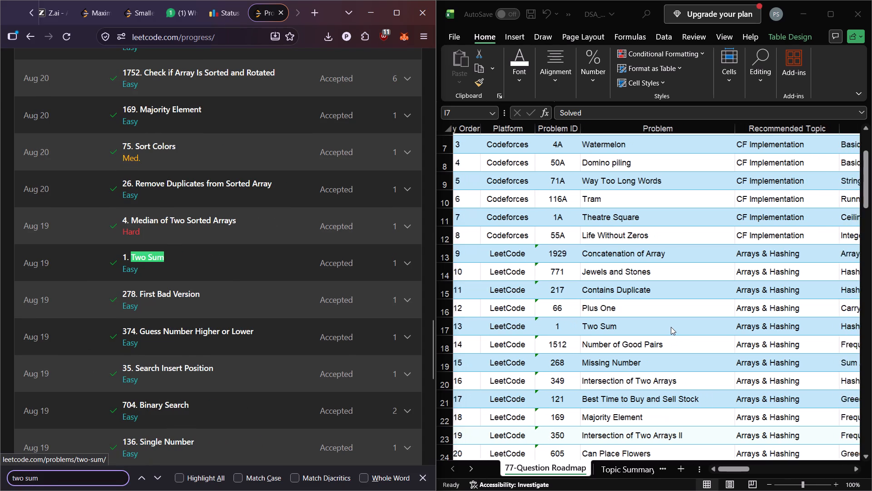
{"action": "scroll", "coordinate": [671, 327], "scroll_direction": "left", "scroll_amount": 5}
{"action": "left_click", "coordinate": [745, 326]}
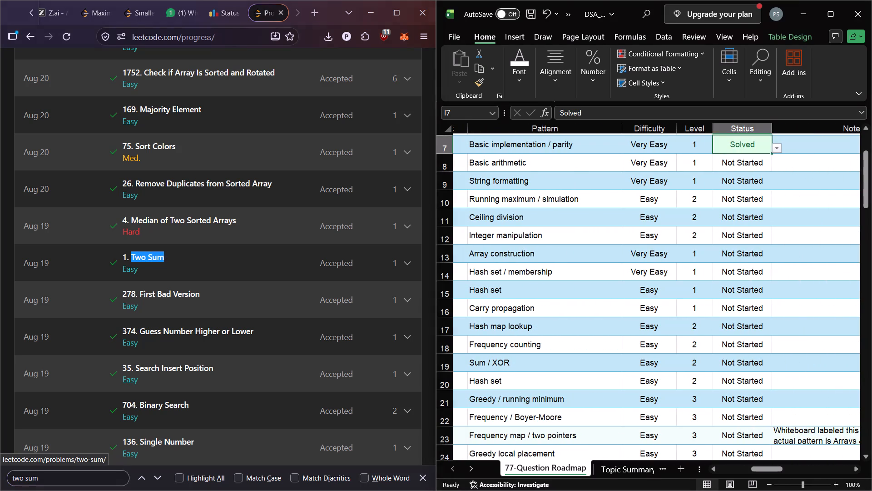
{"action": "left_click", "coordinate": [766, 332]}
{"action": "left_click", "coordinate": [779, 333]}
{"action": "left_click", "coordinate": [726, 365]}
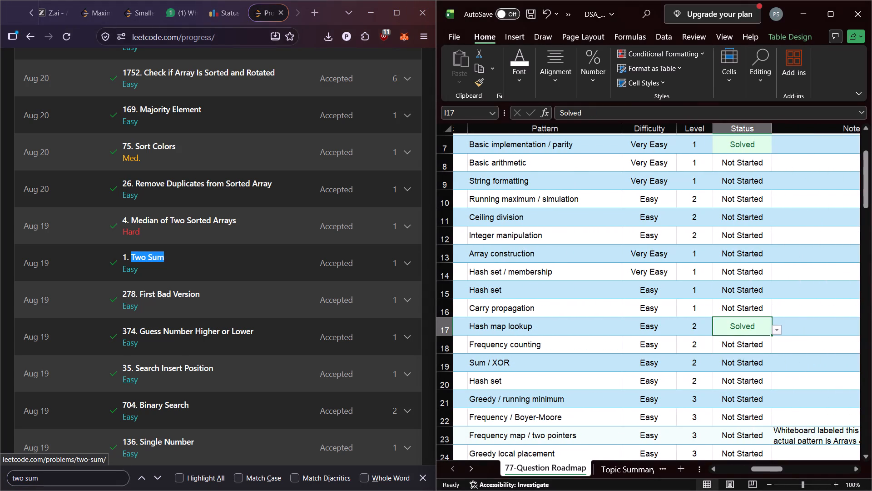
Find the problem after Two Sum in the roadmap and search the Practice History for 1512, Number of Good Pairs.
{"action": "scroll", "coordinate": [685, 349], "scroll_direction": "right", "scroll_amount": 4}
{"action": "scroll", "coordinate": [677, 350], "scroll_direction": "left", "scroll_amount": 4}
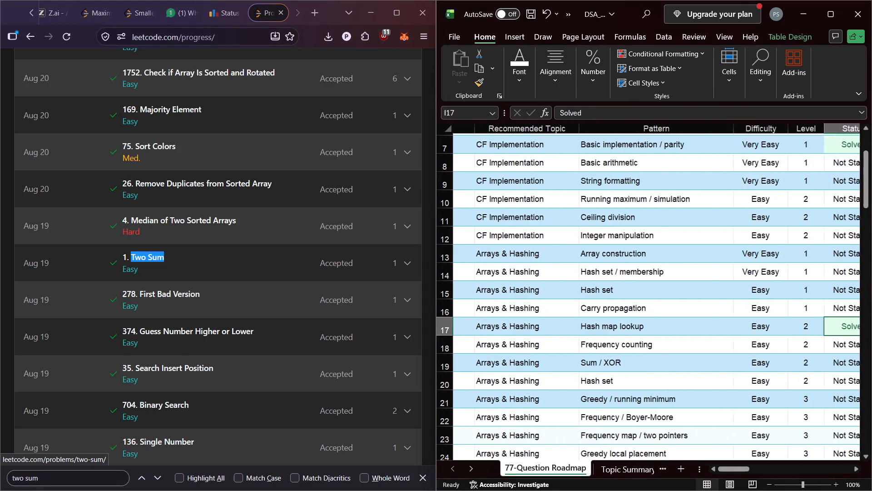
{"action": "scroll", "coordinate": [677, 350], "scroll_direction": "left", "scroll_amount": 2}
{"action": "scroll", "coordinate": [677, 350], "scroll_direction": "right", "scroll_amount": 4}
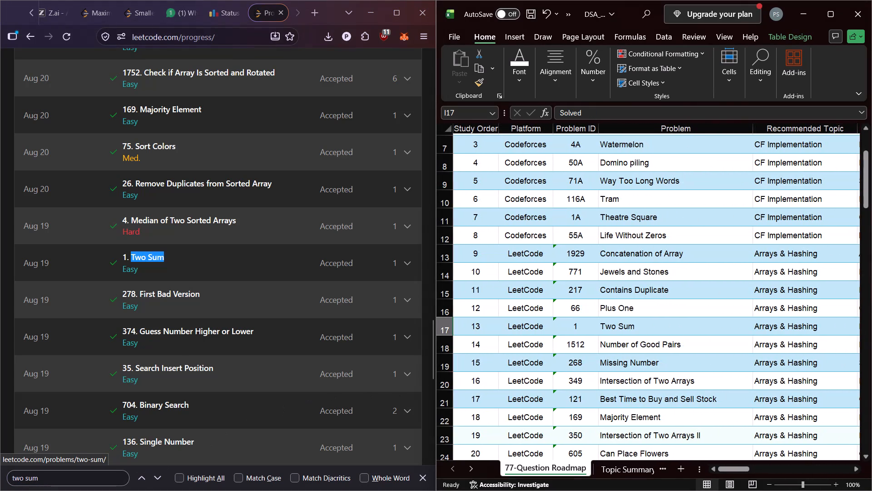
{"action": "left_click", "coordinate": [108, 476]}
{"action": "key", "text": "BackSpace"}
{"action": "key", "text": "BackSpace"}
{"action": "key", "text": "BackSpace"}
{"action": "key", "text": "BackSpace"}
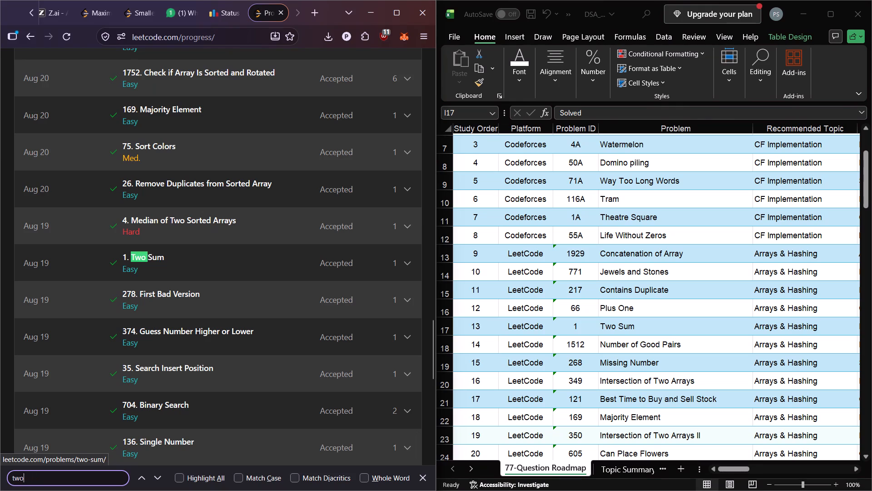
{"action": "key", "text": "BackSpace"}
{"action": "key", "text": "BackSpace"}
{"action": "key", "text": "BackSpace"}
{"action": "type", "text": "1512"}
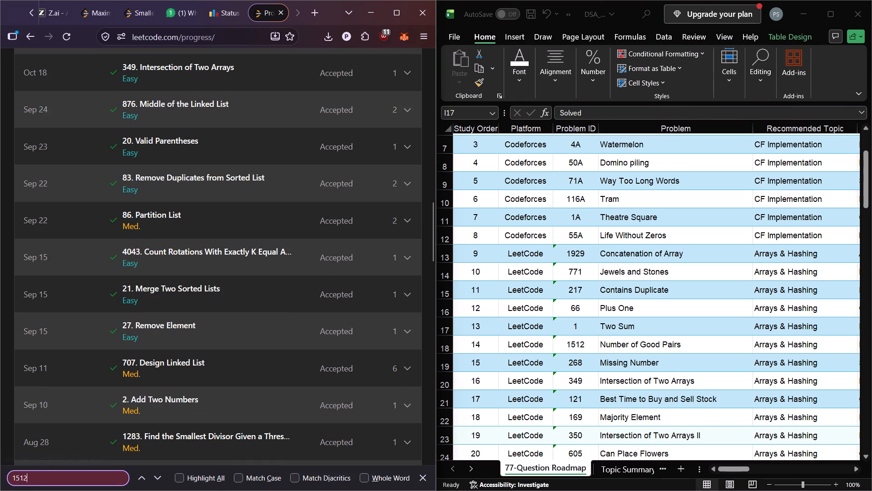
Replace the page search with 268 to look for the Missing Number problem.
{"action": "key", "text": "BackSpace"}
{"action": "key", "text": "BackSpace"}
{"action": "key", "text": "BackSpace"}
{"action": "key", "text": "BackSpace"}
{"action": "type", "text": "268"}
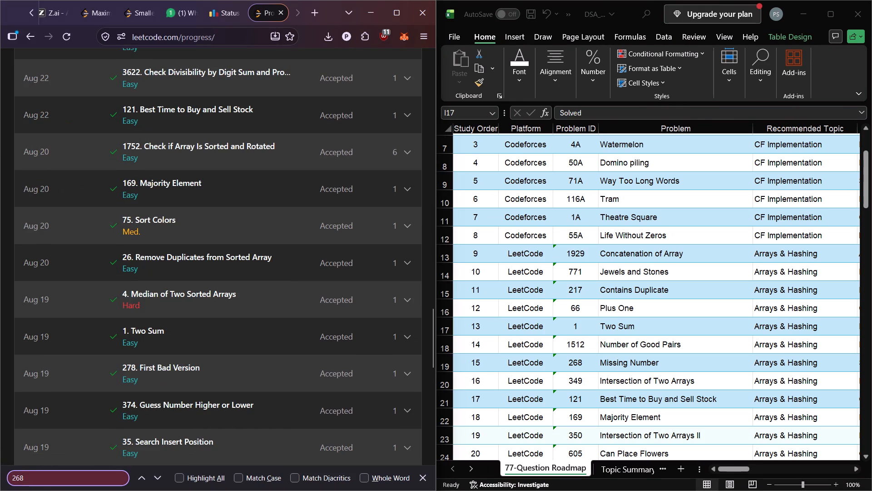
Replace the page search with 349 to look for the Intersection of Two Arrays problem.
{"action": "key", "text": "BackSpace"}
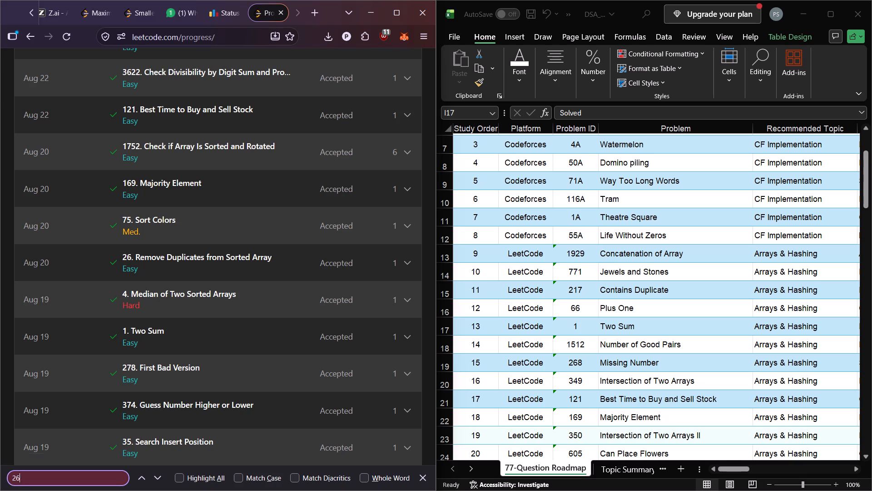
{"action": "key", "text": "BackSpace"}
{"action": "key", "text": "BackSpace"}
{"action": "key", "text": "BackSpace"}
{"action": "type", "text": "349"}
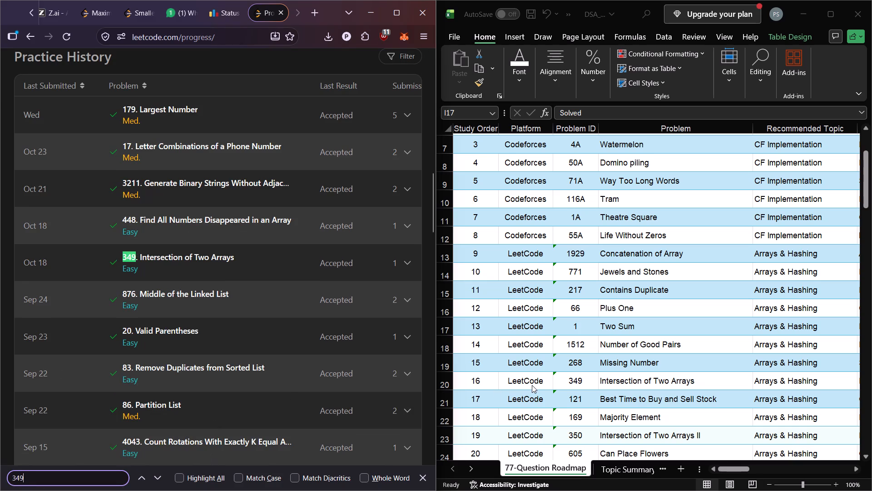
Set the Status of Intersection of Two Arrays to Solved in the Excel roadmap sheet.
{"action": "scroll", "coordinate": [575, 375], "scroll_direction": "left", "scroll_amount": 4}
{"action": "scroll", "coordinate": [632, 379], "scroll_direction": "left", "scroll_amount": 3}
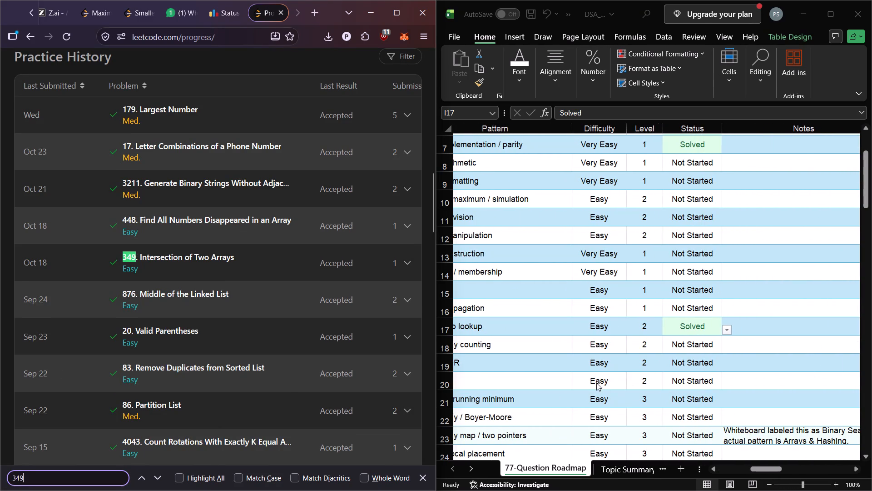
{"action": "left_click", "coordinate": [715, 384]}
{"action": "left_click", "coordinate": [716, 384]}
{"action": "left_click", "coordinate": [733, 385]}
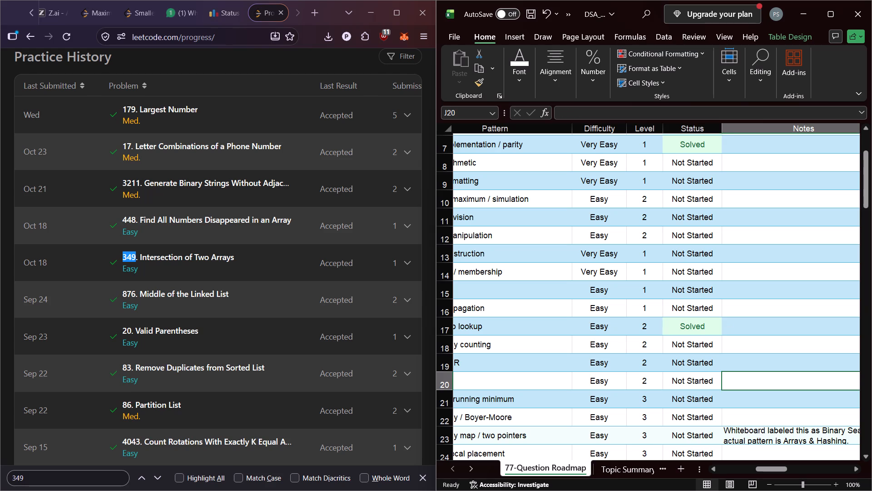
{"action": "left_click", "coordinate": [699, 381]}
{"action": "left_click", "coordinate": [725, 386]}
{"action": "left_click", "coordinate": [679, 422]}
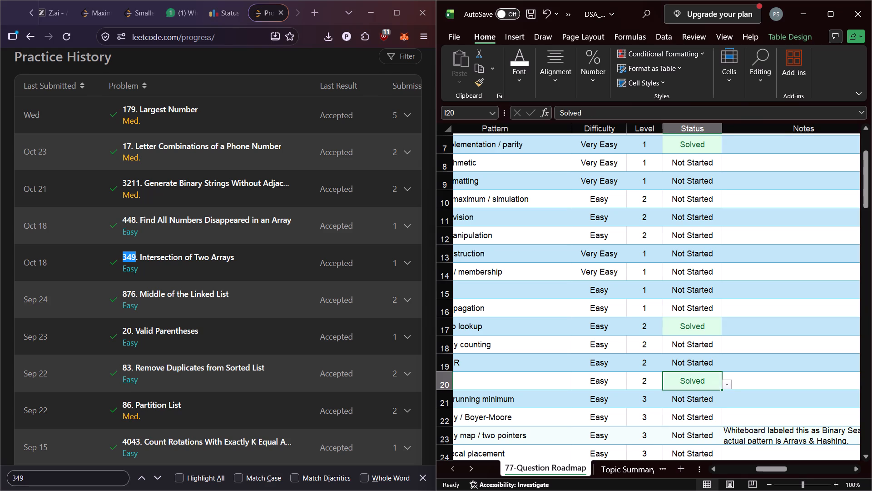
Replace the page search in LeetCode's Practice History with 121 to look for Best Time to Buy and Sell Stock.
{"action": "scroll", "coordinate": [638, 382], "scroll_direction": "right", "scroll_amount": 4}
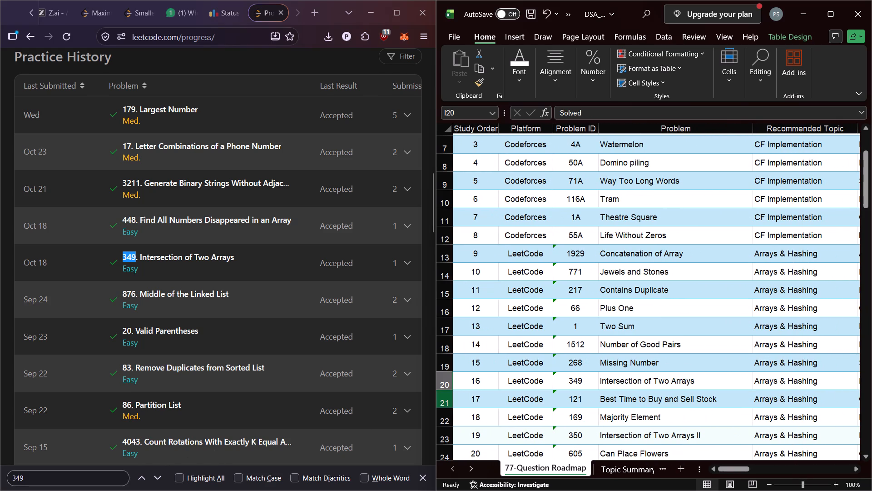
{"action": "left_click", "coordinate": [83, 473]}
{"action": "key", "text": "BackSpace"}
{"action": "key", "text": "BackSpace"}
{"action": "key", "text": "BackSpace"}
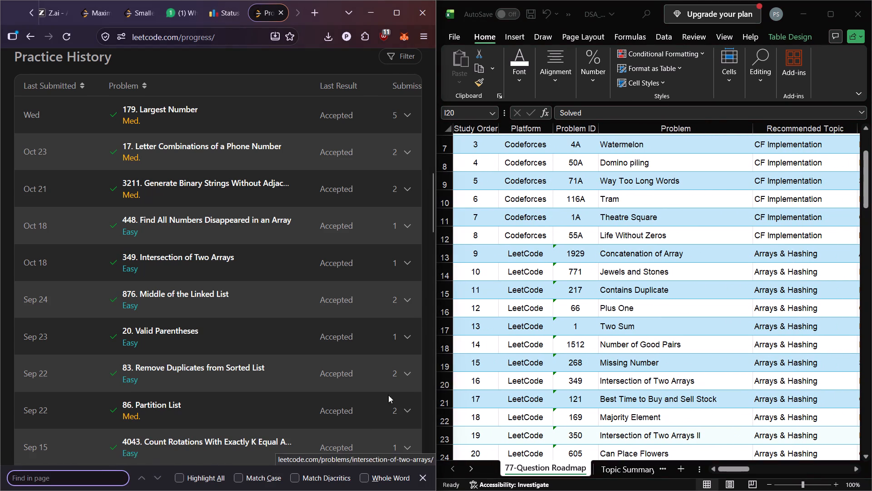
{"action": "scroll", "coordinate": [482, 395], "scroll_direction": "down", "scroll_amount": 1}
{"action": "left_click", "coordinate": [104, 477]}
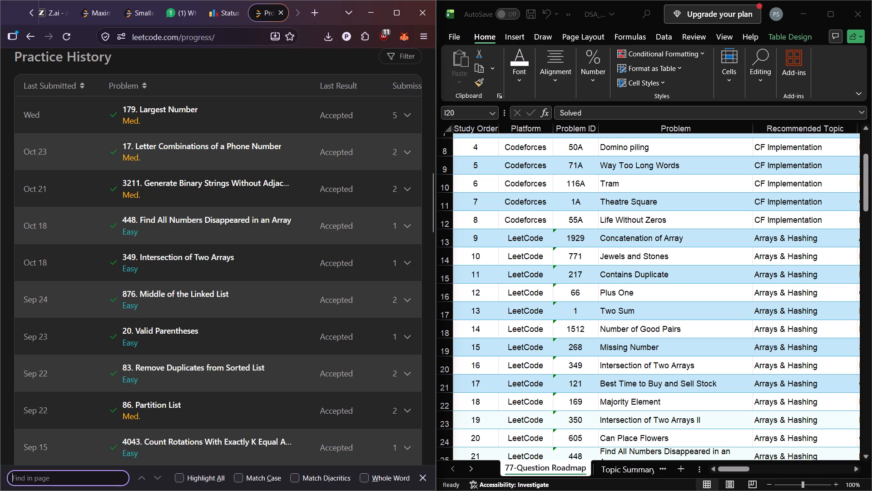
{"action": "type", "text": "121"}
Set the Status of Best Time to Buy and Sell Stock to Solved in the Excel roadmap sheet.
{"action": "scroll", "coordinate": [797, 297], "scroll_direction": "left", "scroll_amount": 1}
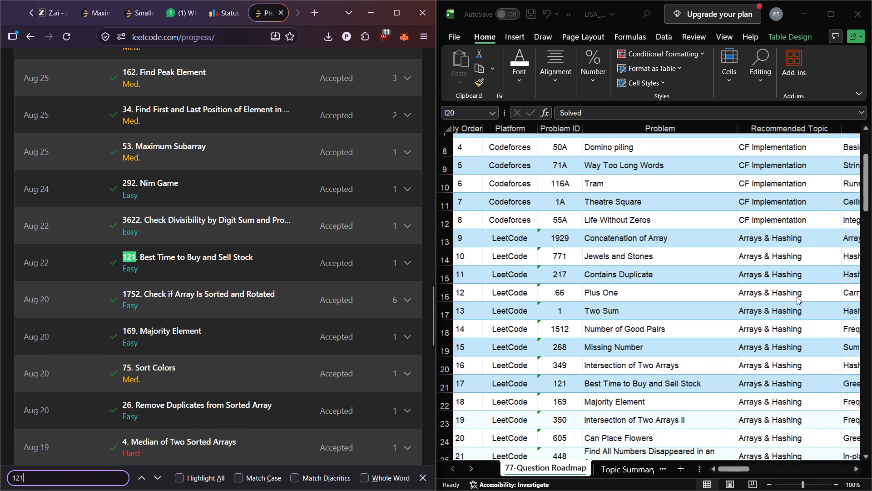
{"action": "scroll", "coordinate": [797, 297], "scroll_direction": "left", "scroll_amount": 7}
{"action": "scroll", "coordinate": [797, 297], "scroll_direction": "right", "scroll_amount": 4}
{"action": "scroll", "coordinate": [689, 351], "scroll_direction": "left", "scroll_amount": 2}
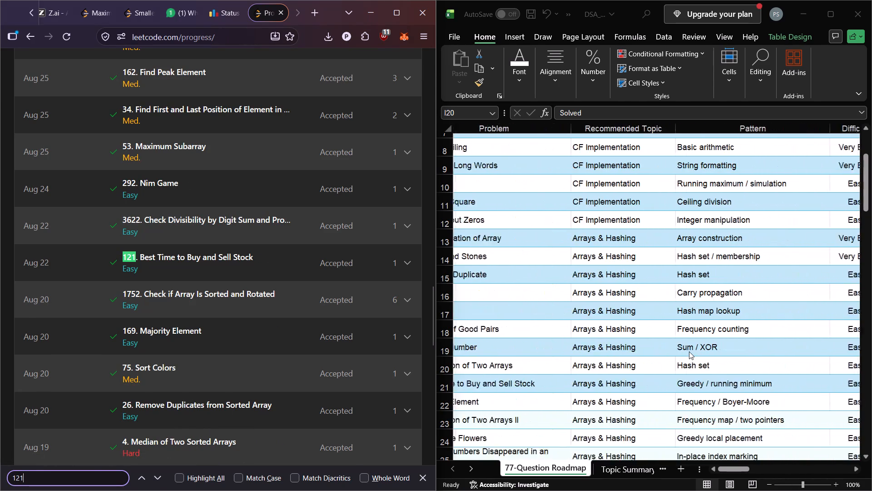
{"action": "scroll", "coordinate": [689, 351], "scroll_direction": "left", "scroll_amount": 4}
{"action": "left_click", "coordinate": [709, 375]}
{"action": "left_click", "coordinate": [714, 383]}
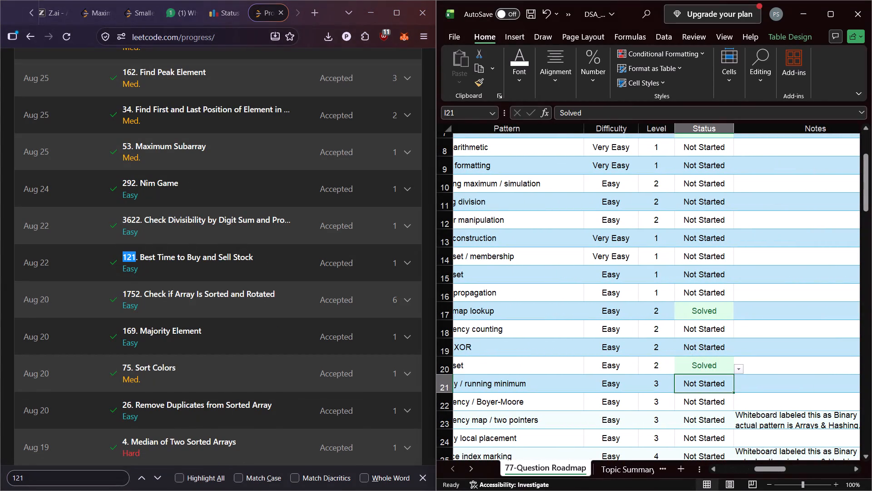
{"action": "left_click", "coordinate": [735, 386]}
{"action": "left_click", "coordinate": [687, 421]}
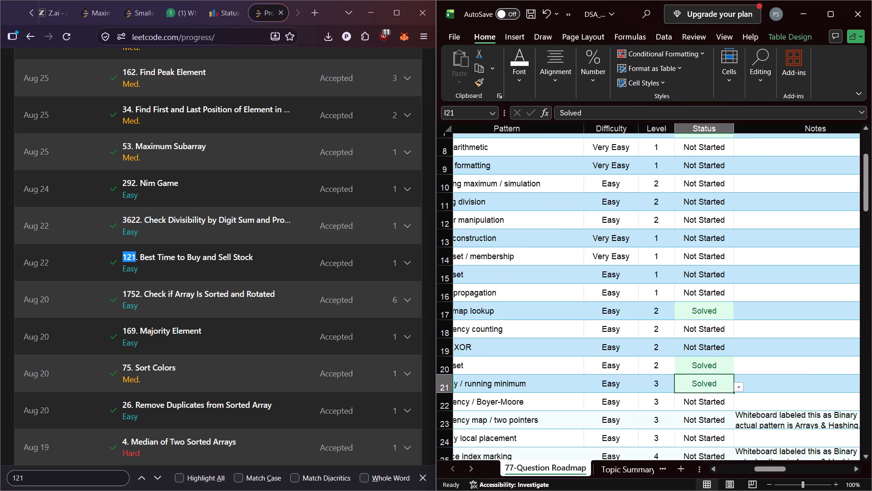
Replace the Practice History page search with 169 to look for the Majority Element problem.
{"action": "scroll", "coordinate": [647, 385], "scroll_direction": "right", "scroll_amount": 4}
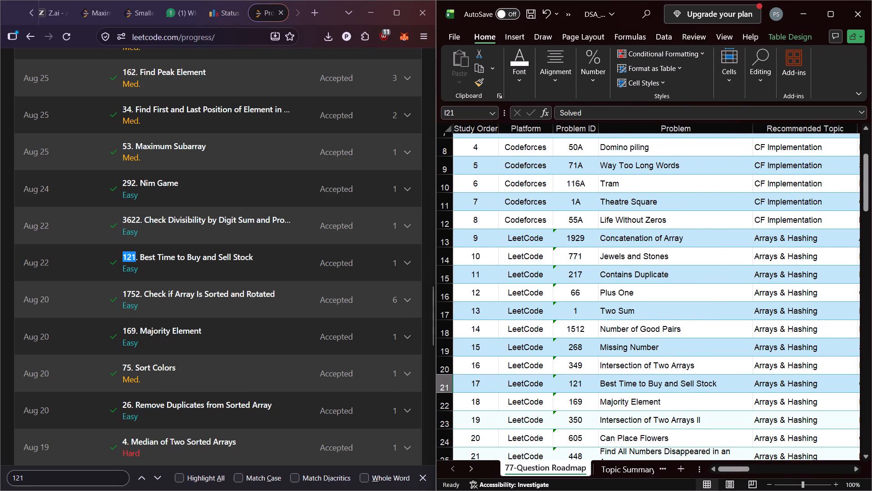
{"action": "left_click", "coordinate": [95, 472]}
{"action": "key", "text": "BackSpace"}
{"action": "key", "text": "BackSpace"}
{"action": "key", "text": "BackSpace"}
{"action": "type", "text": "169"}
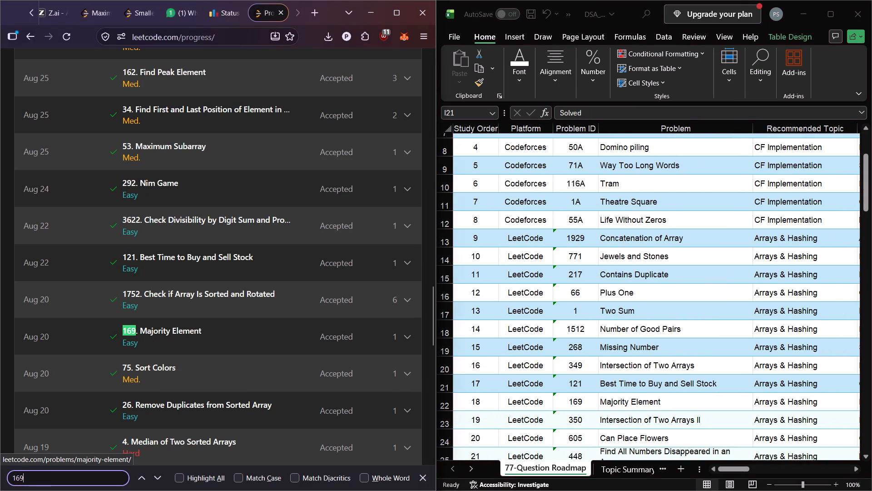
Set the Status of Majority Element to Solved in the Excel roadmap sheet.
{"action": "scroll", "coordinate": [620, 379], "scroll_direction": "down", "scroll_amount": 1}
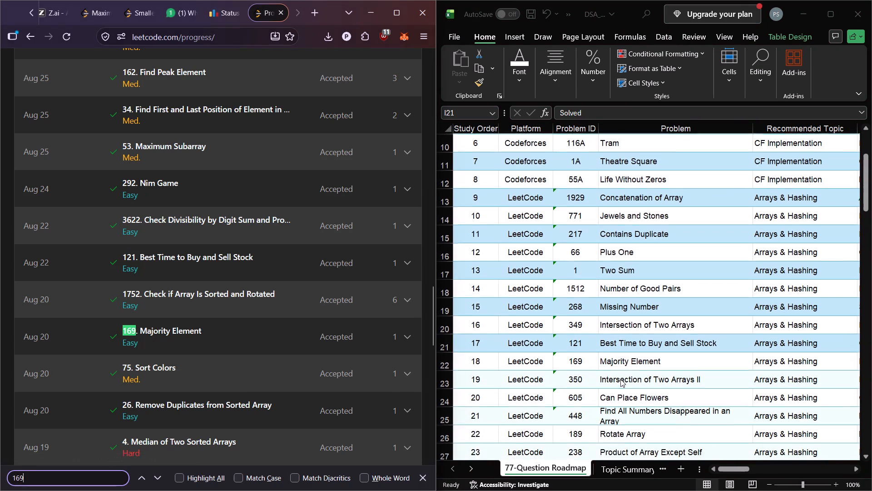
{"action": "scroll", "coordinate": [620, 379], "scroll_direction": "down", "scroll_amount": 1}
{"action": "scroll", "coordinate": [664, 336], "scroll_direction": "left", "scroll_amount": 7}
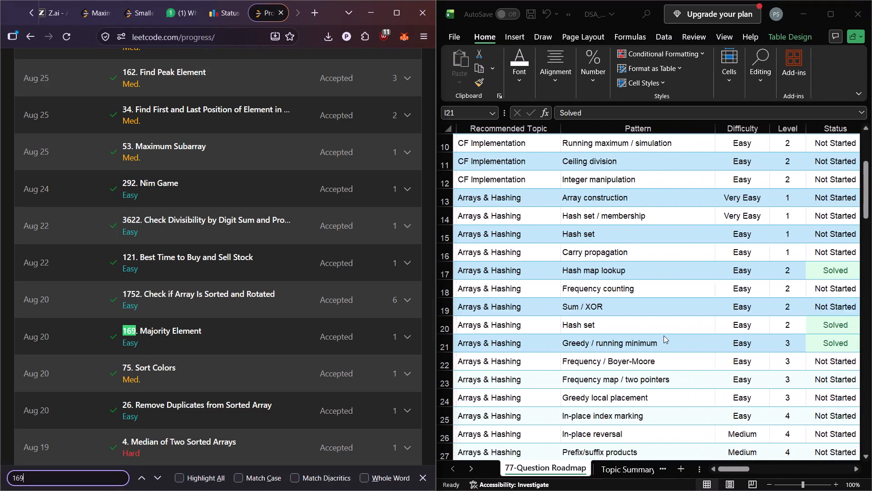
{"action": "scroll", "coordinate": [664, 336], "scroll_direction": "left", "scroll_amount": 1}
{"action": "left_click", "coordinate": [737, 358]}
{"action": "left_click", "coordinate": [753, 366]}
{"action": "left_click", "coordinate": [766, 369]}
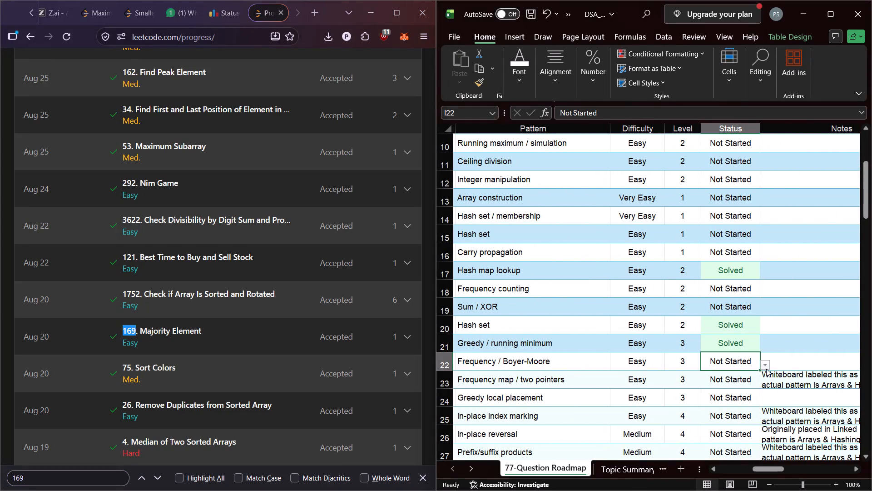
{"action": "left_click", "coordinate": [720, 397]}
Replace the Practice History page search with 350 to look for Intersection of Two Arrays II.
{"action": "scroll", "coordinate": [704, 376], "scroll_direction": "right", "scroll_amount": 4}
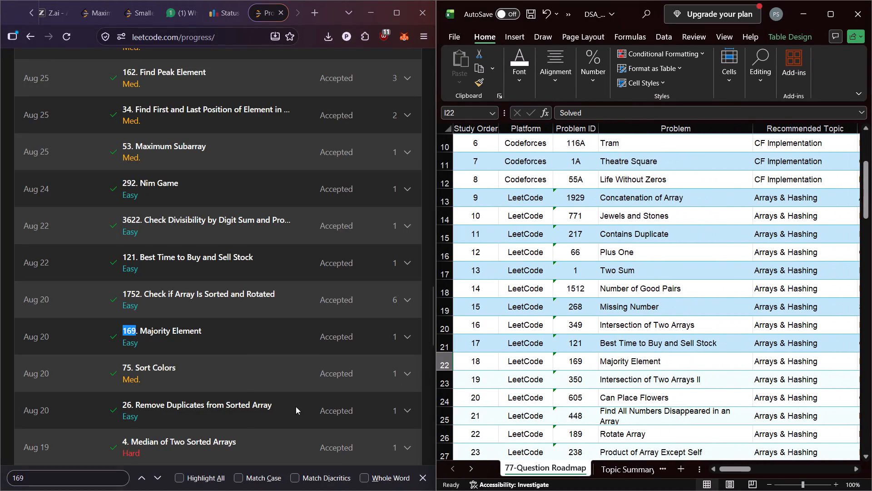
{"action": "left_click", "coordinate": [84, 476]}
{"action": "key", "text": "BackSpace"}
{"action": "key", "text": "BackSpace"}
{"action": "key", "text": "BackSpace"}
{"action": "key", "text": "BackSpace"}
{"action": "type", "text": "352"}
{"action": "key", "text": "BackSpace"}
{"action": "key", "text": "0"}
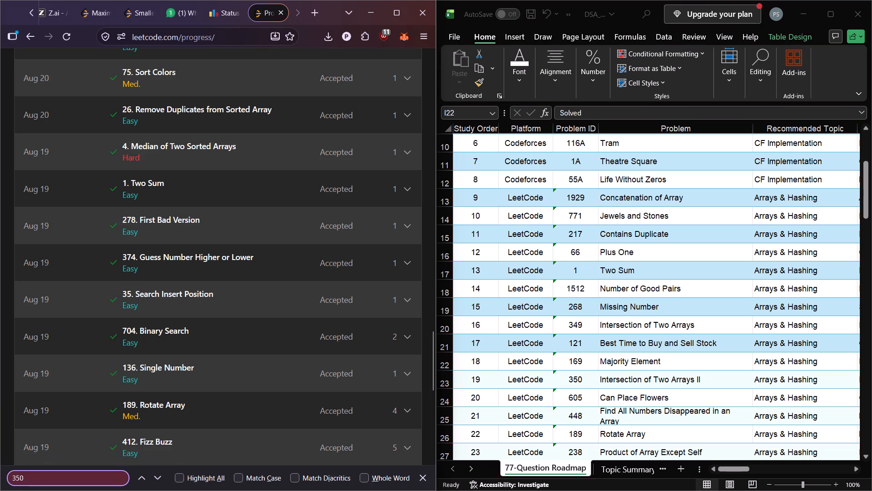
Replace the page search with 605 to look for the Can Place Flowers problem.
{"action": "key", "text": "BackSpace"}
{"action": "key", "text": "BackSpace"}
{"action": "key", "text": "BackSpace"}
{"action": "type", "text": "605"}
Replace the page search with 448 to look for Find All Numbers Disappeared in an Array.
{"action": "key", "text": "BackSpace"}
{"action": "key", "text": "BackSpace"}
{"action": "key", "text": "BackSpace"}
{"action": "type", "text": "448"}
Set the Status of Find All Numbers Disappeared in an Array to Solved in the Excel roadmap sheet.
{"action": "scroll", "coordinate": [573, 418], "scroll_direction": "left", "scroll_amount": 1}
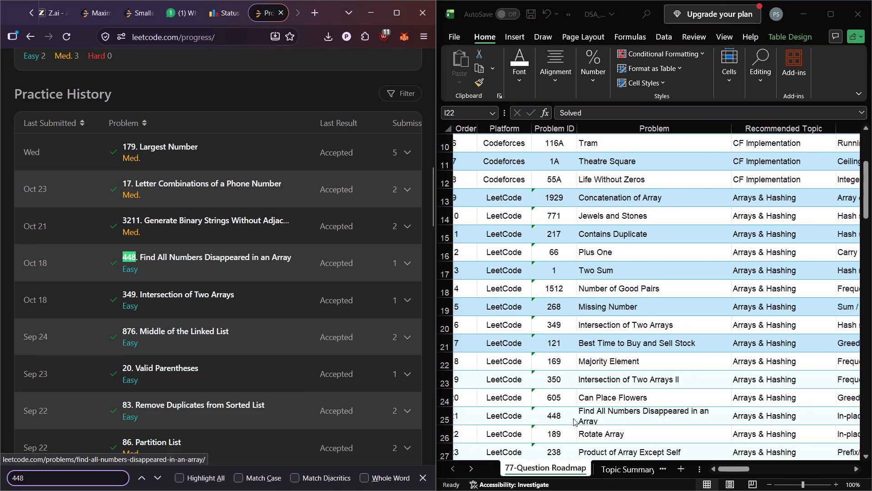
{"action": "scroll", "coordinate": [573, 418], "scroll_direction": "left", "scroll_amount": 7}
{"action": "left_click", "coordinate": [591, 416]}
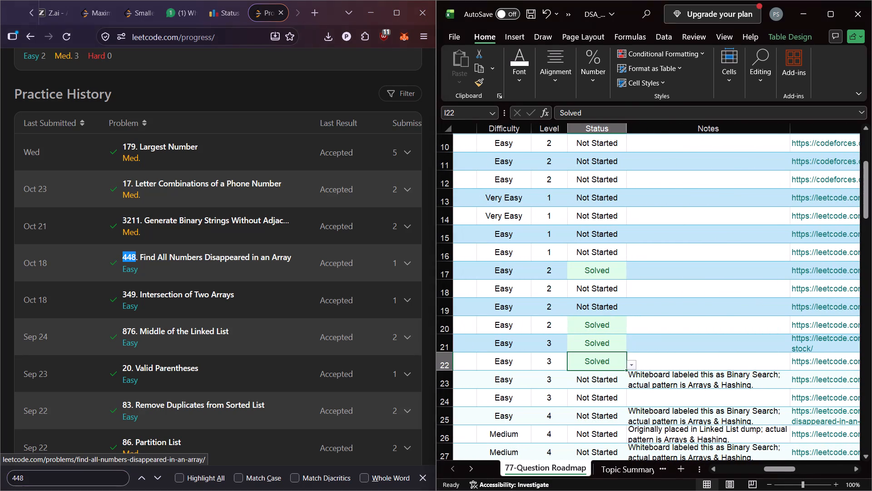
{"action": "left_click", "coordinate": [628, 416]}
{"action": "left_click", "coordinate": [614, 416]}
{"action": "left_click", "coordinate": [627, 421]}
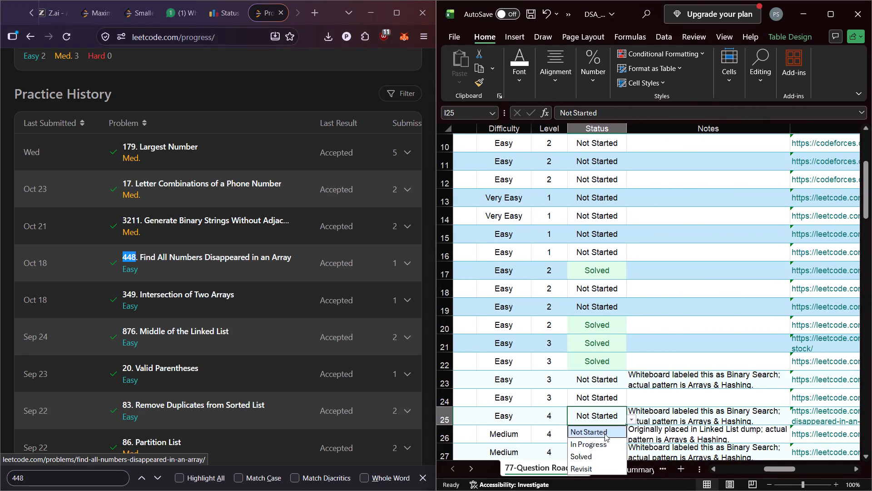
{"action": "left_click", "coordinate": [584, 454]}
Replace the Practice History page search with 189 to look for the Rotate Array problem.
{"action": "scroll", "coordinate": [583, 421], "scroll_direction": "right", "scroll_amount": 5}
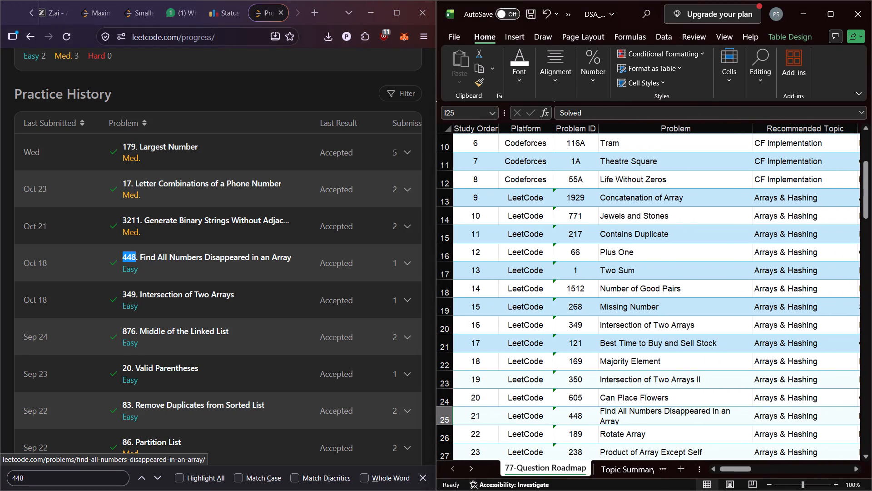
{"action": "left_click", "coordinate": [65, 482]}
{"action": "key", "text": "BackSpace"}
{"action": "key", "text": "BackSpace"}
{"action": "key", "text": "BackSpace"}
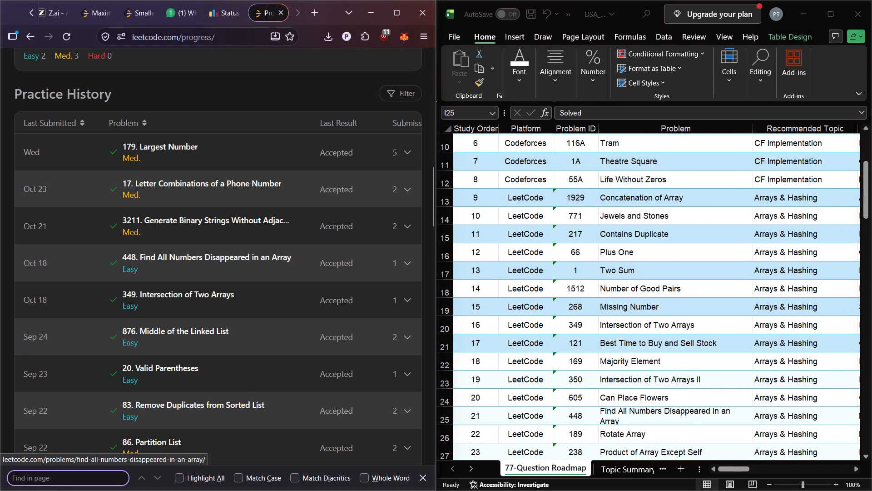
{"action": "type", "text": "189"}
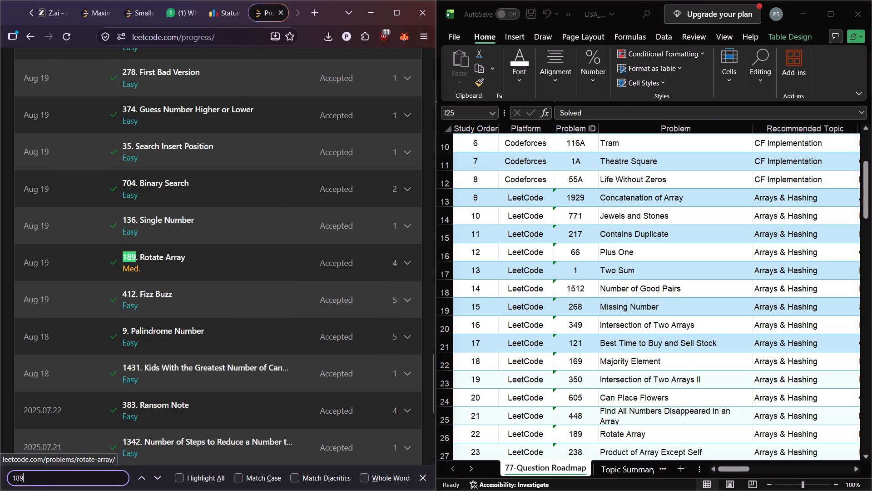
Set the Status of Rotate Array to Solved in the Excel roadmap sheet.
{"action": "scroll", "coordinate": [634, 433], "scroll_direction": "left", "scroll_amount": 1}
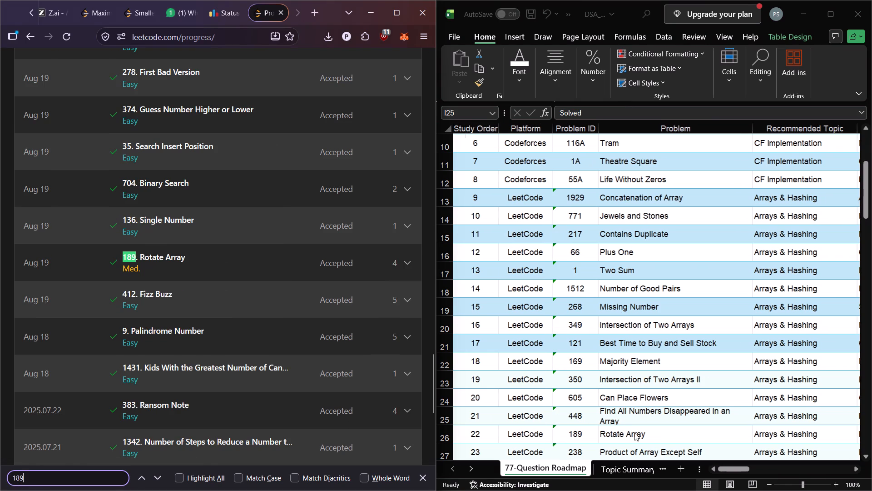
{"action": "scroll", "coordinate": [634, 433], "scroll_direction": "left", "scroll_amount": 8}
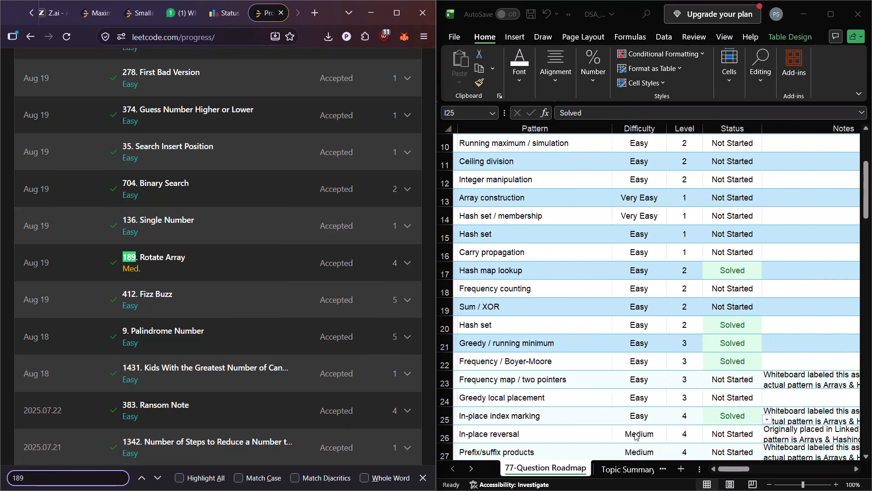
{"action": "scroll", "coordinate": [634, 433], "scroll_direction": "left", "scroll_amount": 1}
{"action": "left_click", "coordinate": [613, 435]}
{"action": "left_click", "coordinate": [632, 436]}
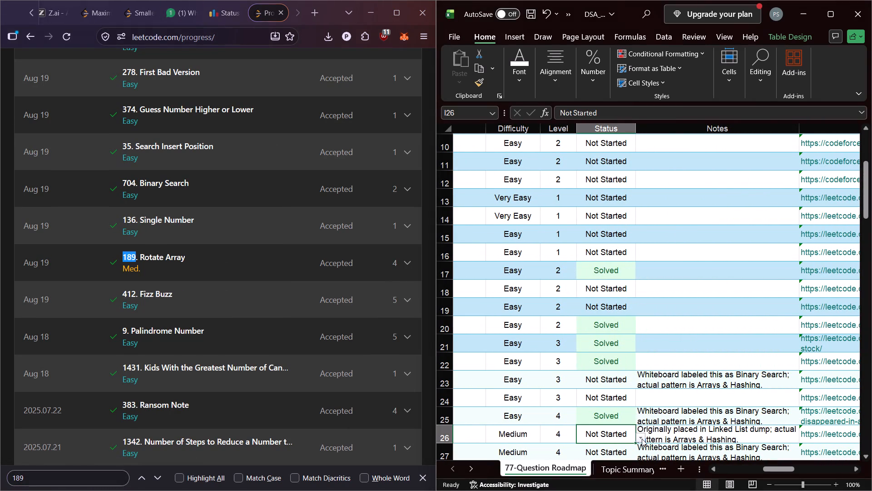
{"action": "left_click", "coordinate": [640, 438]}
{"action": "left_click", "coordinate": [614, 405]}
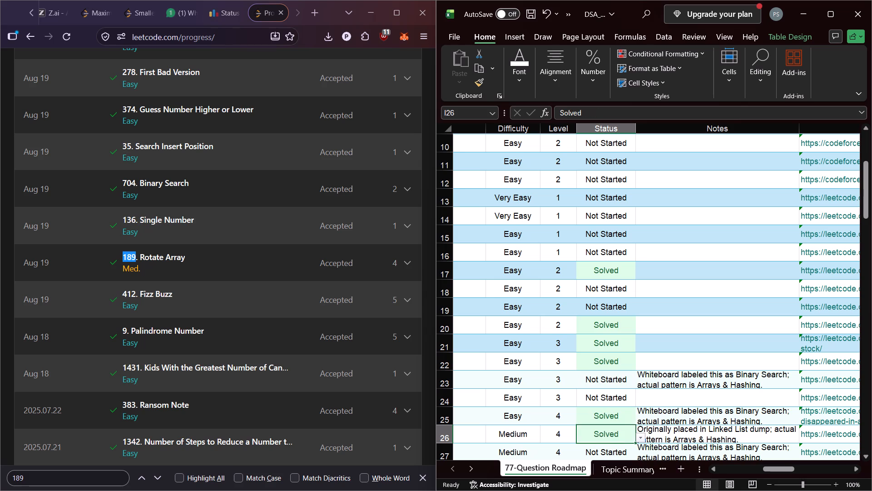
Replace the Practice History page search with 238 to look for Product of Array Except Self.
{"action": "scroll", "coordinate": [599, 440], "scroll_direction": "right", "scroll_amount": 5}
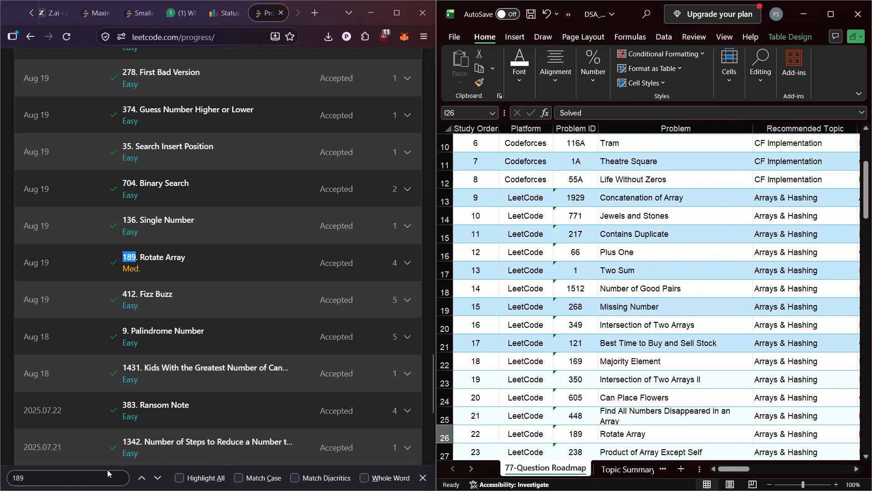
{"action": "left_click", "coordinate": [90, 473]}
{"action": "key", "text": "BackSpace"}
{"action": "key", "text": "BackSpace"}
{"action": "key", "text": "BackSpace"}
{"action": "key", "text": "BackSpace"}
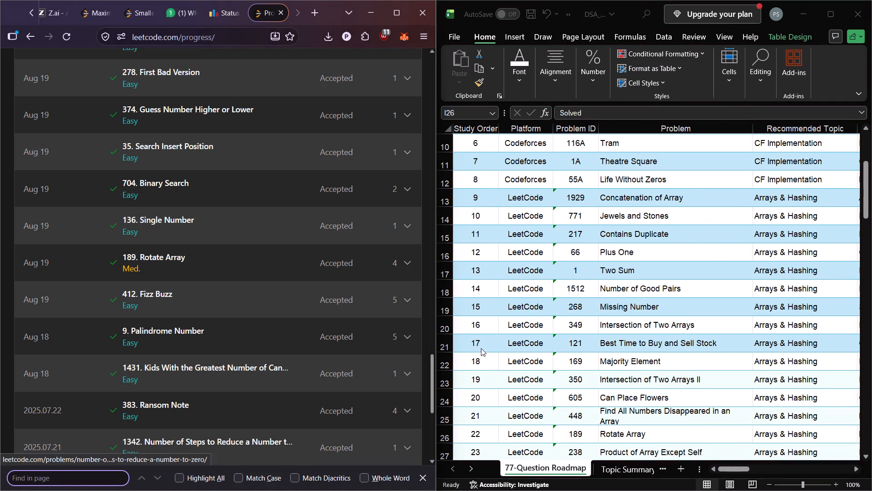
{"action": "scroll", "coordinate": [481, 348], "scroll_direction": "down", "scroll_amount": 5}
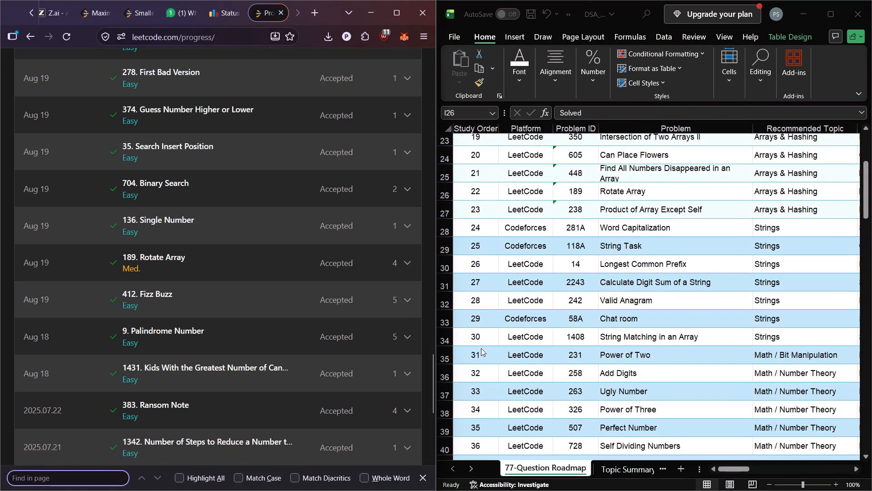
{"action": "scroll", "coordinate": [481, 348], "scroll_direction": "down", "scroll_amount": 1}
{"action": "left_click", "coordinate": [62, 476]}
{"action": "type", "text": "238"}
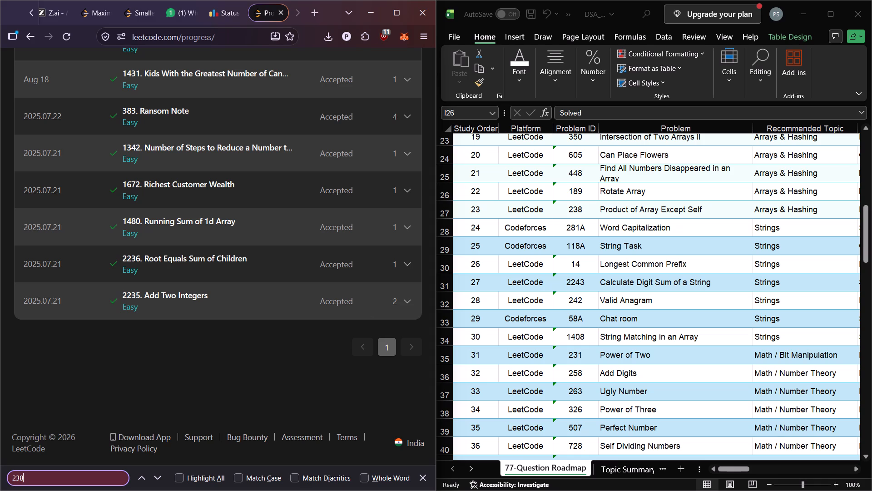
Clear the LeetCode page search and filter the Codeforces submissions by 281A to look for Word Capitalization.
{"action": "key", "text": "BackSpace"}
{"action": "key", "text": "BackSpace"}
{"action": "key", "text": "BackSpace"}
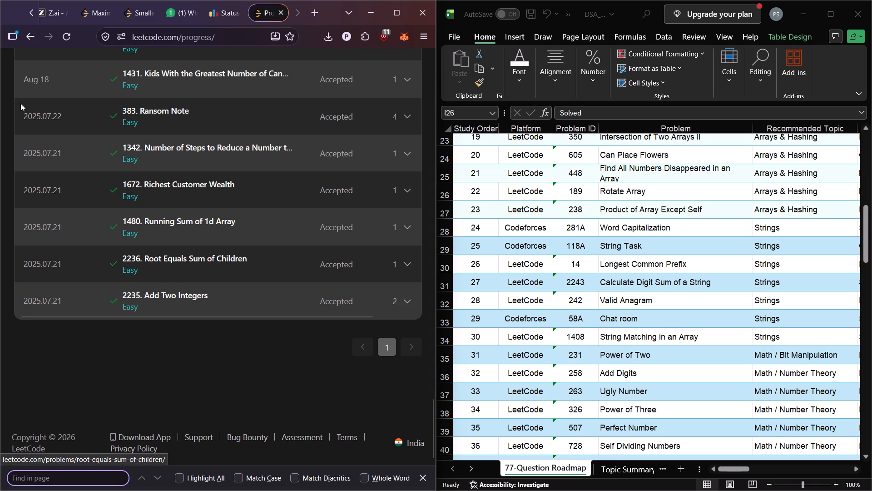
{"action": "left_click", "coordinate": [223, 19]}
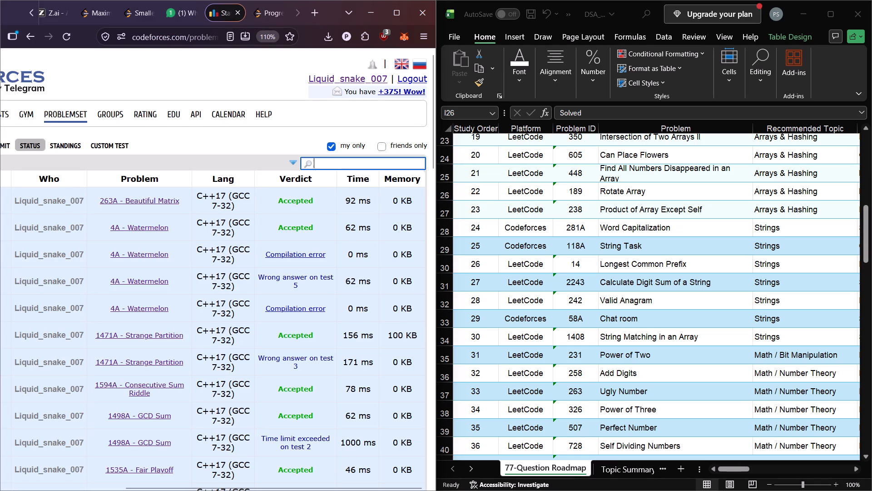
{"action": "left_click", "coordinate": [327, 162]}
{"action": "type", "text": "281"}
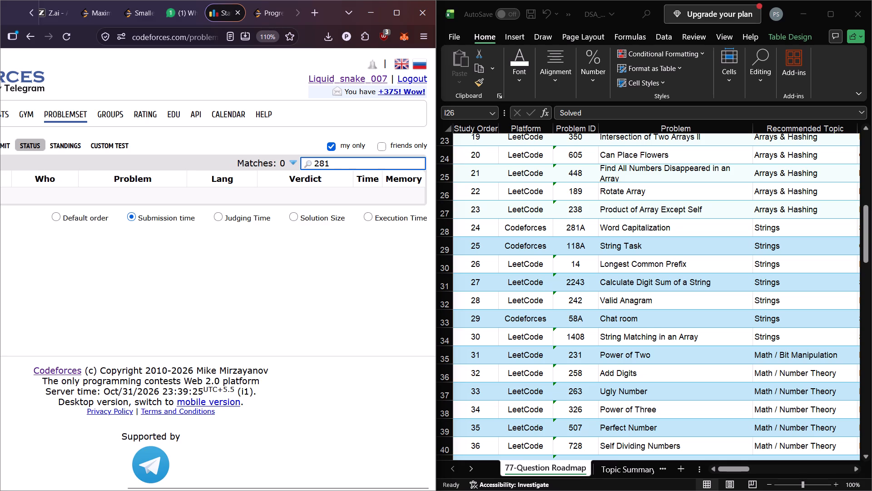
{"action": "key", "text": "shift+a"}
Replace the Codeforces submissions filter with 118A to look for the String Task problem.
{"action": "key", "text": "BackSpace"}
{"action": "key", "text": "BackSpace"}
{"action": "key", "text": "BackSpace"}
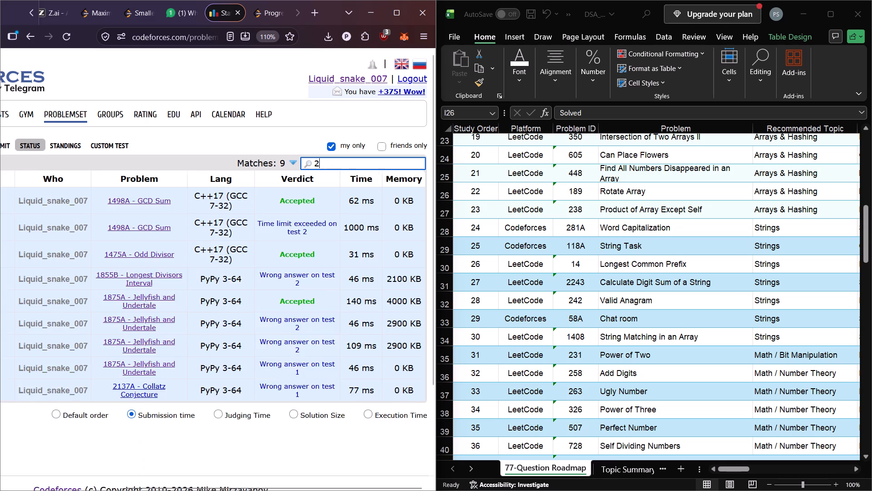
{"action": "key", "text": "BackSpace"}
{"action": "type", "text": "118A"}
Clear the Codeforces submissions filter and return to LeetCode's Practice History.
{"action": "key", "text": "BackSpace"}
{"action": "key", "text": "BackSpace"}
{"action": "key", "text": "BackSpace"}
{"action": "key", "text": "BackSpace"}
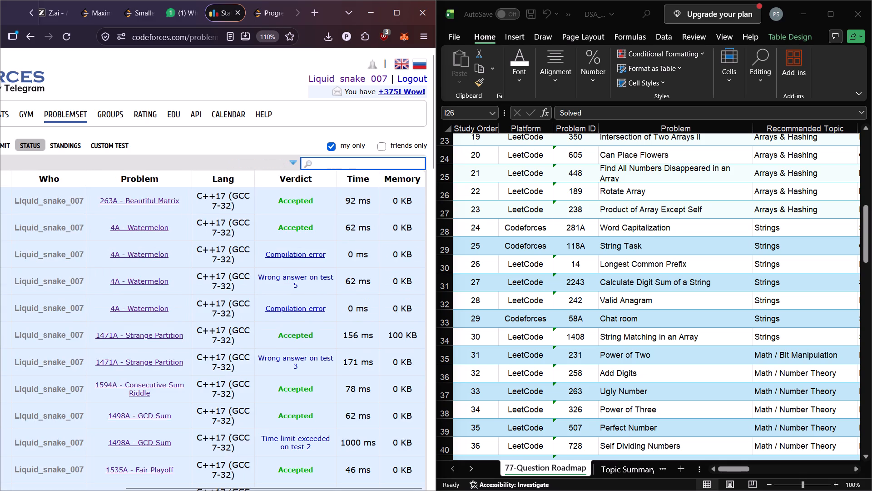
{"action": "left_click", "coordinate": [268, 8]}
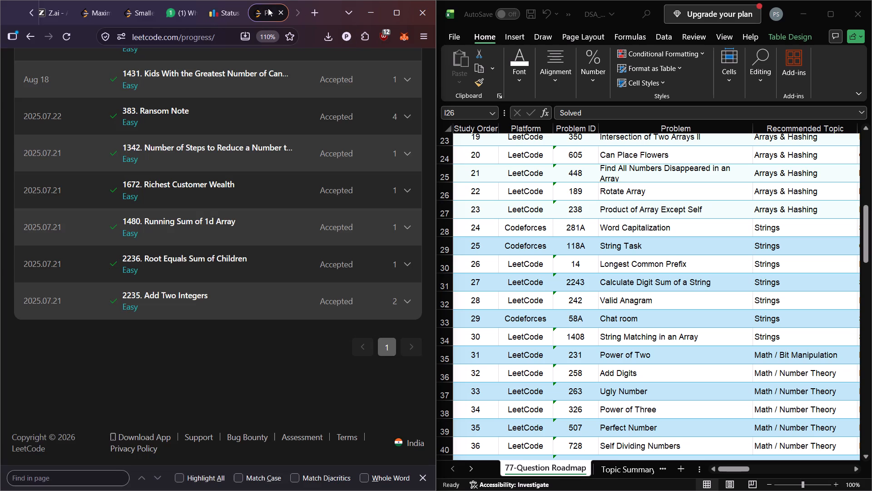
Search LeetCode's Practice History page for 14 and go through the matches to look for Longest Common Prefix.
{"action": "left_click", "coordinate": [65, 477]}
{"action": "type", "text": "14"}
{"action": "key", "text": "Return"}
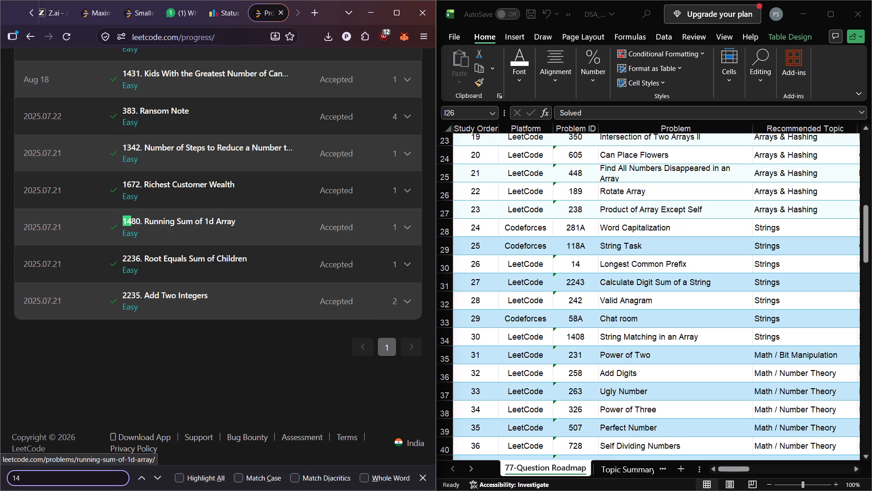
{"action": "key", "text": "Return"}
{"action": "key", "text": "Return"}
{"action": "key", "text": "Return"}
{"action": "key", "text": "Return"}
{"action": "key", "text": "Return"}
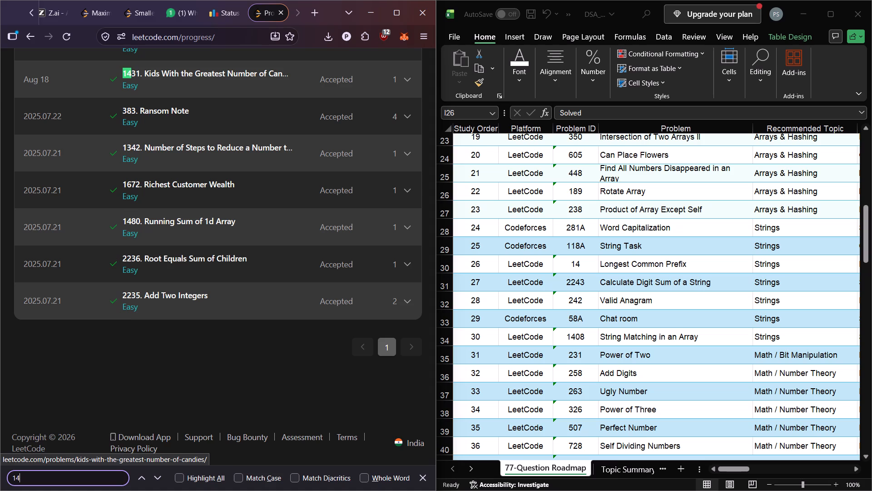
Replace the Practice History page search with 2243 to look for Calculate Digit Sum of a String.
{"action": "key", "text": "BackSpace"}
{"action": "key", "text": "BackSpace"}
{"action": "type", "text": "2243"}
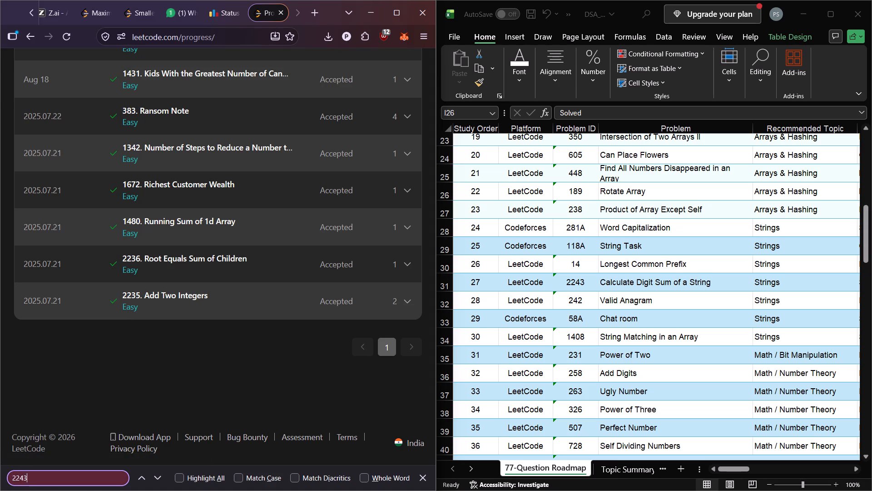
Replace the Practice History page search with 242 to look for Valid Anagram.
{"action": "key", "text": "BackSpace"}
{"action": "key", "text": "BackSpace"}
{"action": "key", "text": "BackSpace"}
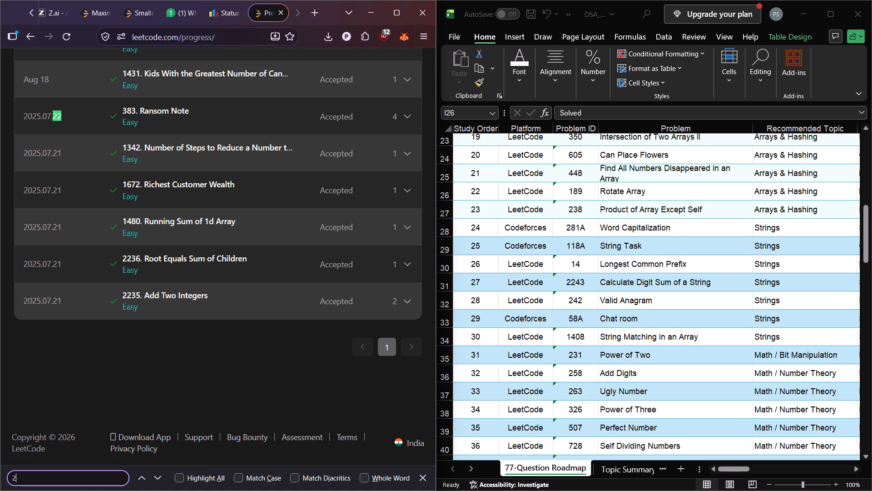
{"action": "type", "text": "42"}
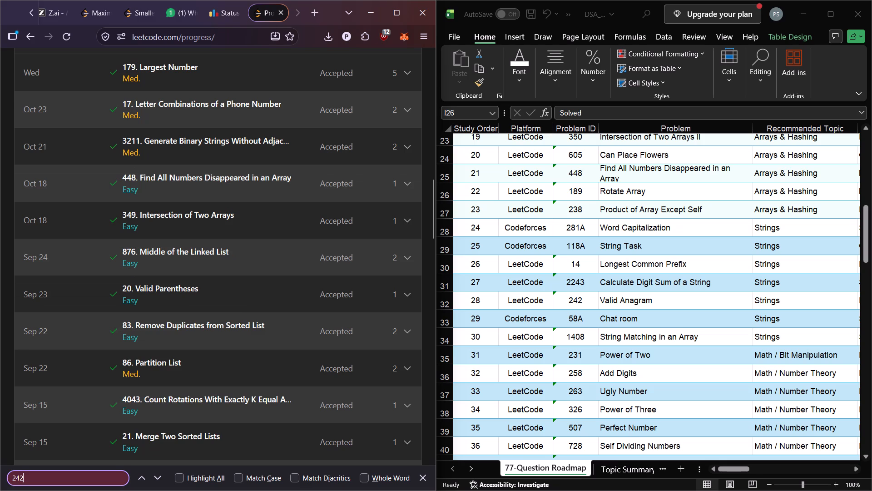
Clear the LeetCode page search and filter the Codeforces submissions by 58A to look for Chat room.
{"action": "key", "text": "BackSpace"}
{"action": "key", "text": "BackSpace"}
{"action": "key", "text": "BackSpace"}
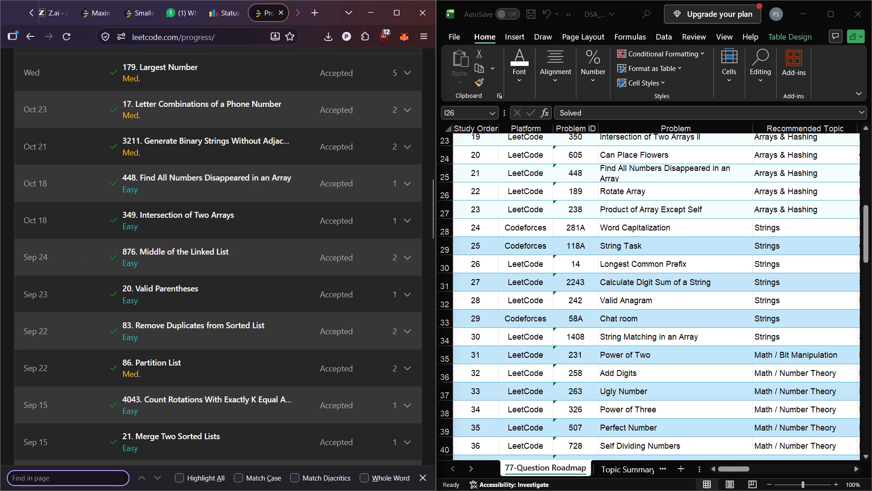
{"action": "left_click", "coordinate": [217, 17]}
{"action": "left_click", "coordinate": [352, 160]}
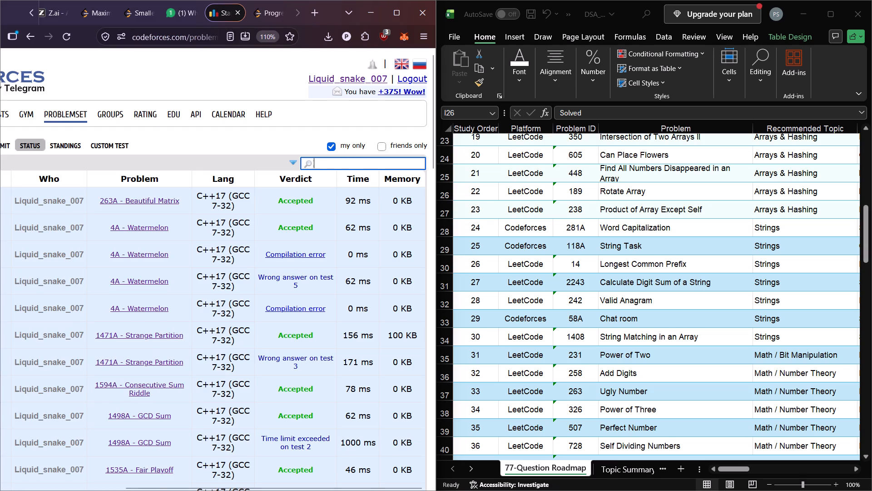
{"action": "type", "text": "58A"}
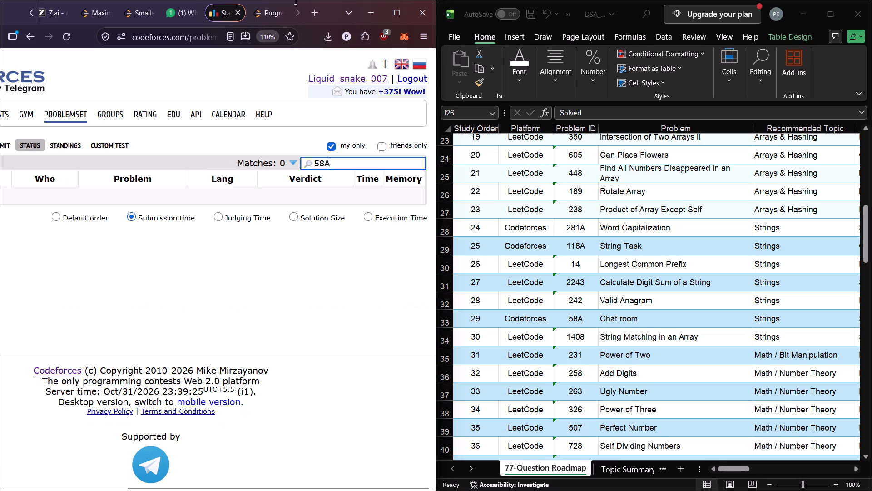
Return to LeetCode's Practice History and search the page for 1408 to look for String Matching in an Array.
{"action": "left_click", "coordinate": [253, 15]}
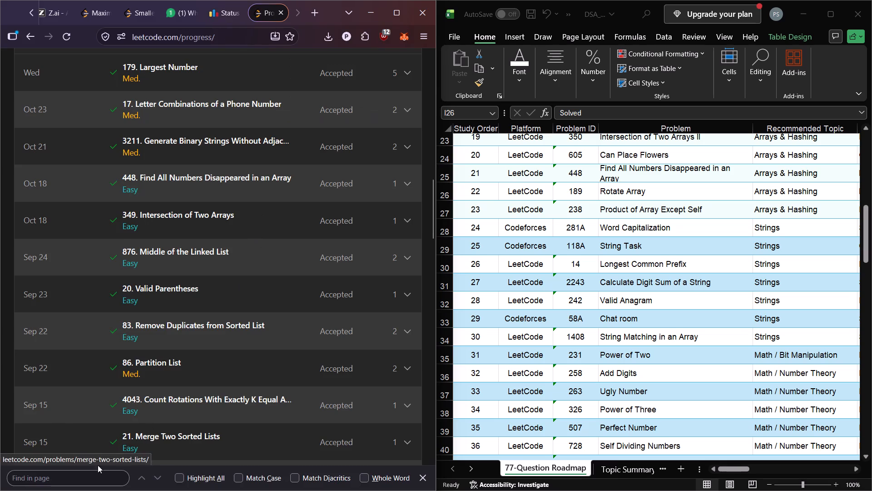
{"action": "left_click", "coordinate": [65, 478]}
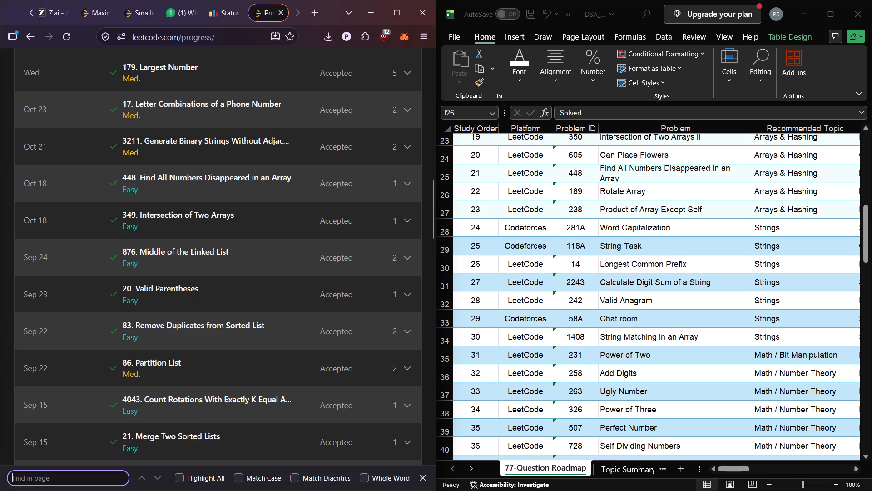
{"action": "type", "text": "1408"}
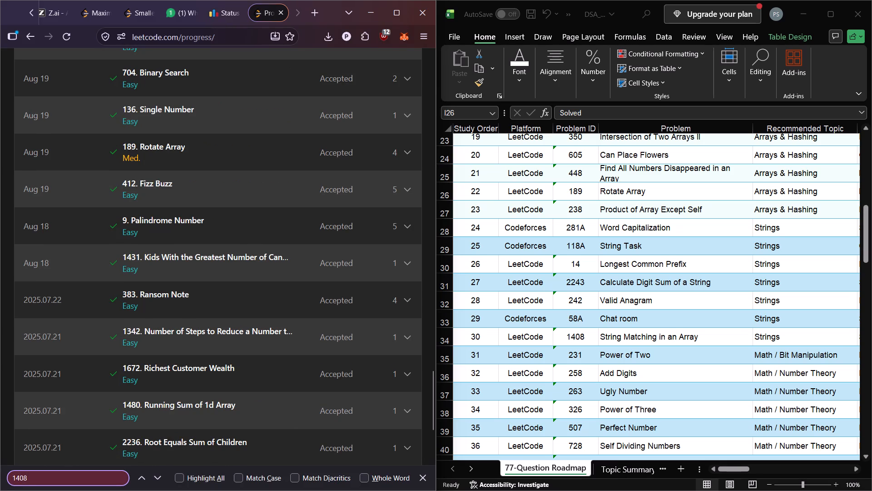
Replace the Practice History page search with 231 to look for Power of Two.
{"action": "key", "text": "BackSpace"}
{"action": "key", "text": "BackSpace"}
{"action": "key", "text": "BackSpace"}
{"action": "key", "text": "BackSpace"}
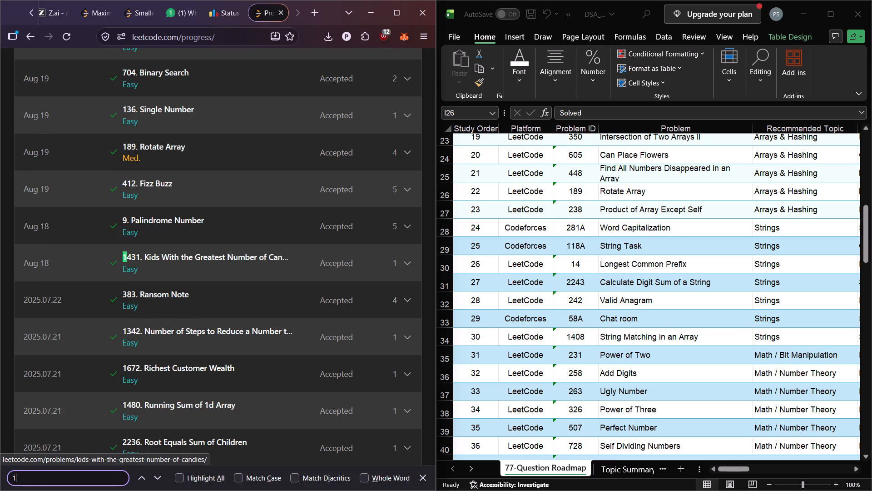
{"action": "key", "text": "0"}
{"action": "key", "text": "BackSpace"}
{"action": "type", "text": "231"}
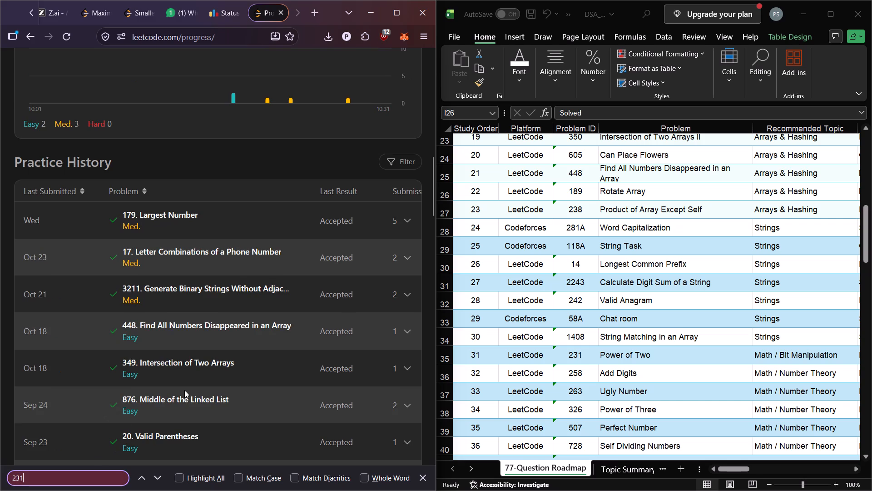
Replace the Practice History page search with 258 to look for Add Digits.
{"action": "key", "text": "BackSpace"}
{"action": "key", "text": "BackSpace"}
{"action": "key", "text": "BackSpace"}
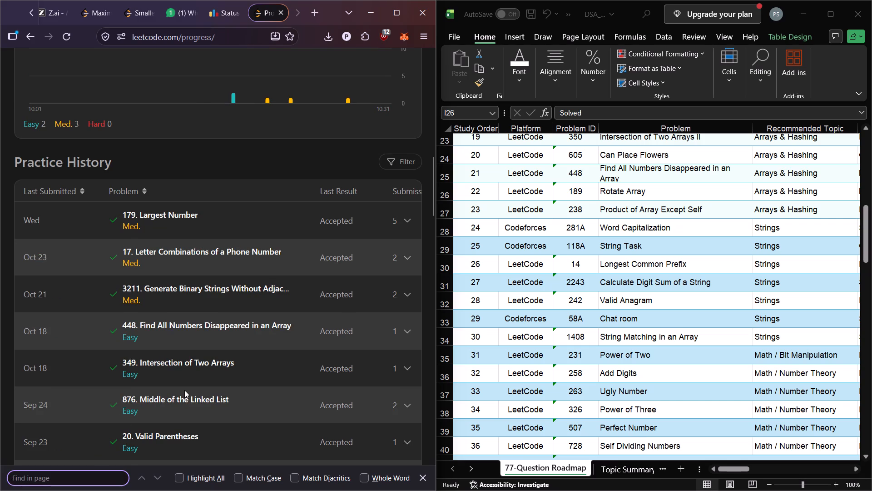
{"action": "type", "text": "258"}
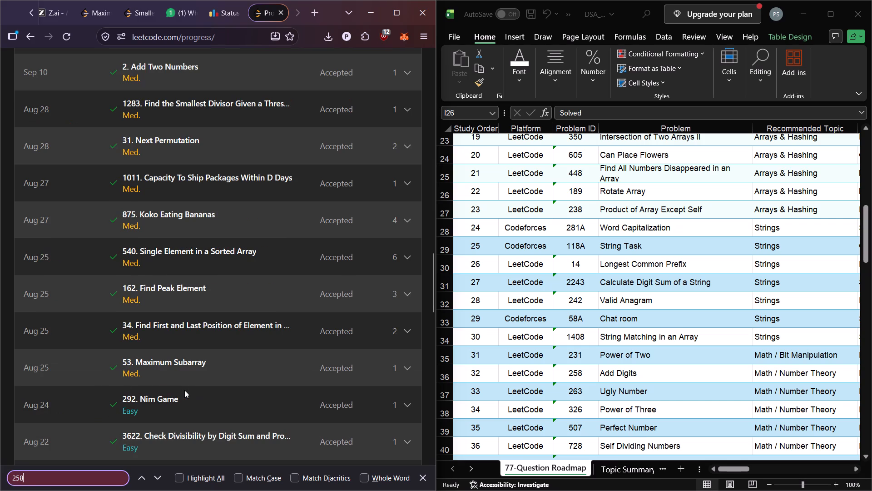
Replace the Practice History page search with 263 to look for Ugly Number.
{"action": "key", "text": "BackSpace"}
{"action": "key", "text": "BackSpace"}
{"action": "key", "text": "BackSpace"}
{"action": "type", "text": "263"}
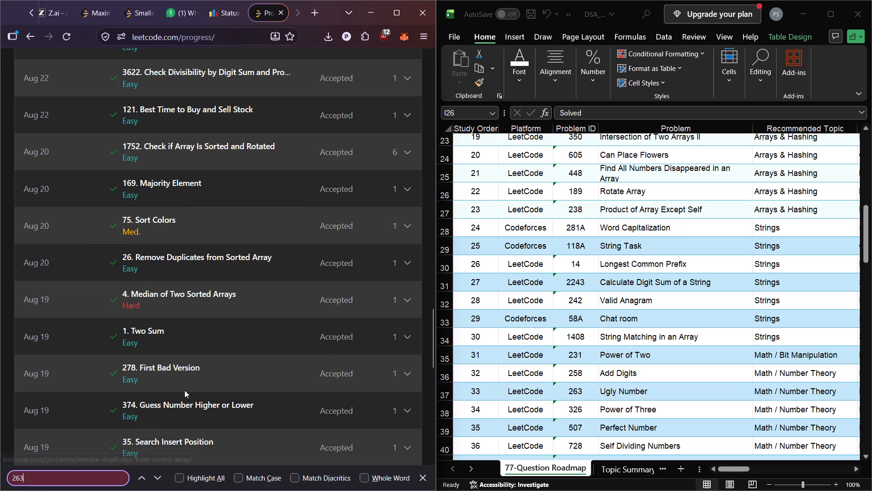
Replace the Practice History page search with 326 to look for Power of Three.
{"action": "key", "text": "BackSpace"}
{"action": "key", "text": "BackSpace"}
{"action": "key", "text": "BackSpace"}
{"action": "key", "text": "BackSpace"}
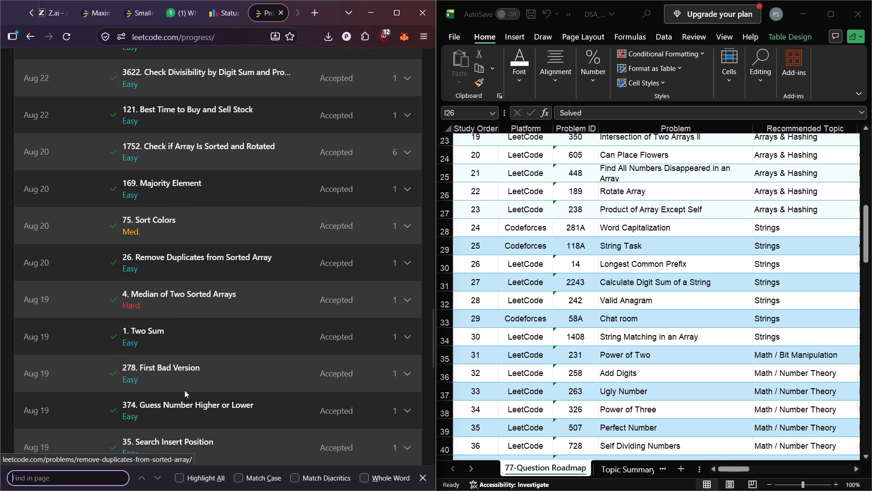
{"action": "type", "text": "326"}
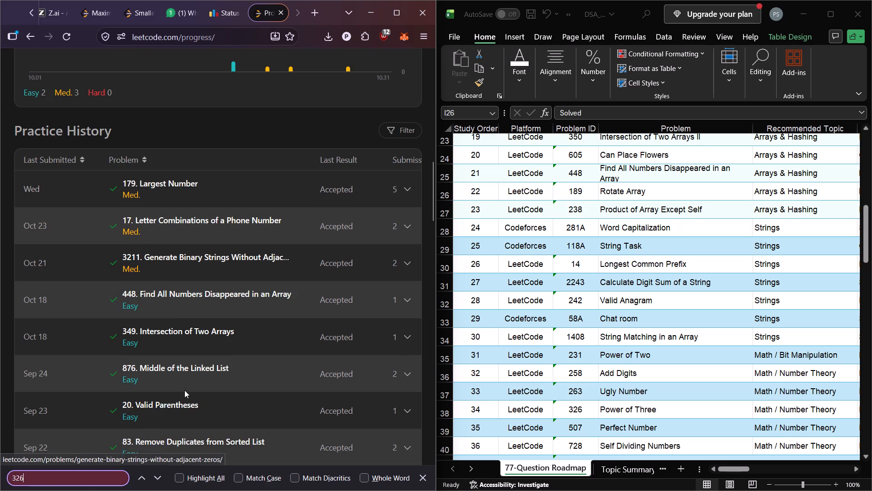
Replace the Practice History page search with 507 to look for Perfect Number.
{"action": "key", "text": "BackSpace"}
{"action": "key", "text": "BackSpace"}
{"action": "key", "text": "BackSpace"}
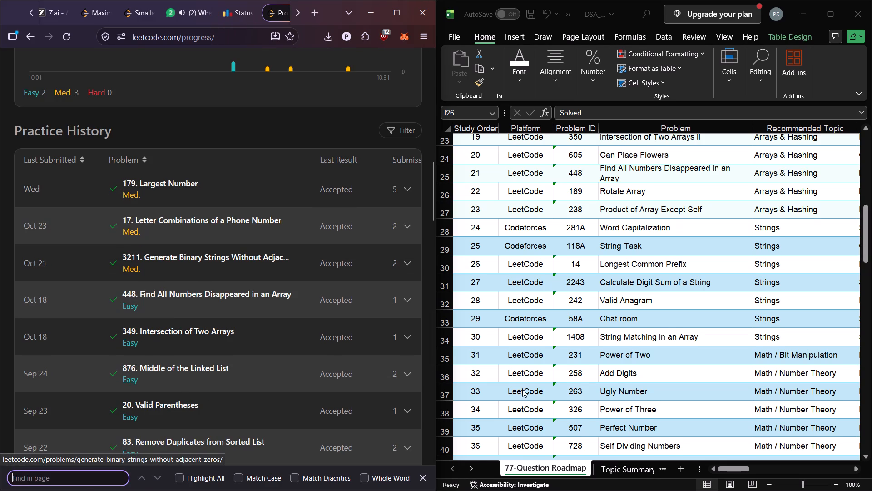
{"action": "scroll", "coordinate": [522, 389], "scroll_direction": "down", "scroll_amount": 2}
{"action": "left_click", "coordinate": [79, 478]}
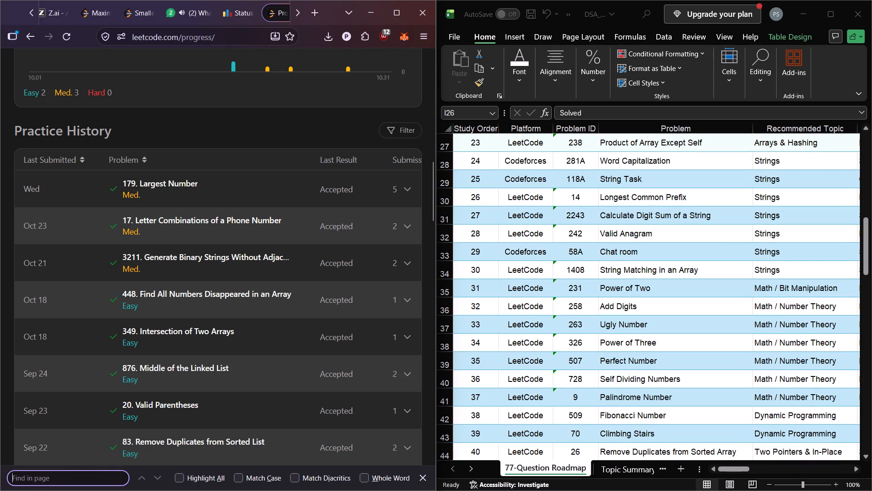
{"action": "type", "text": "507"}
Replace the Practice History page search with 728 to look for Self Dividing Numbers.
{"action": "key", "text": "BackSpace"}
{"action": "key", "text": "BackSpace"}
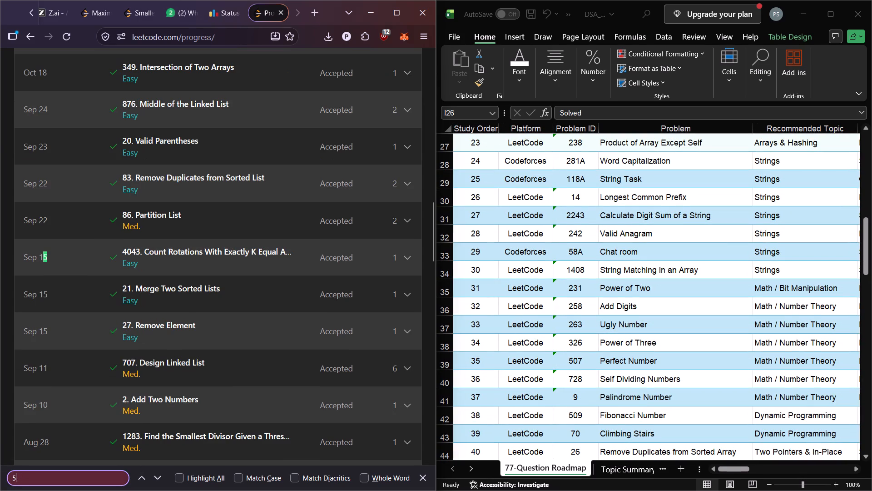
{"action": "key", "text": "BackSpace"}
{"action": "type", "text": "728"}
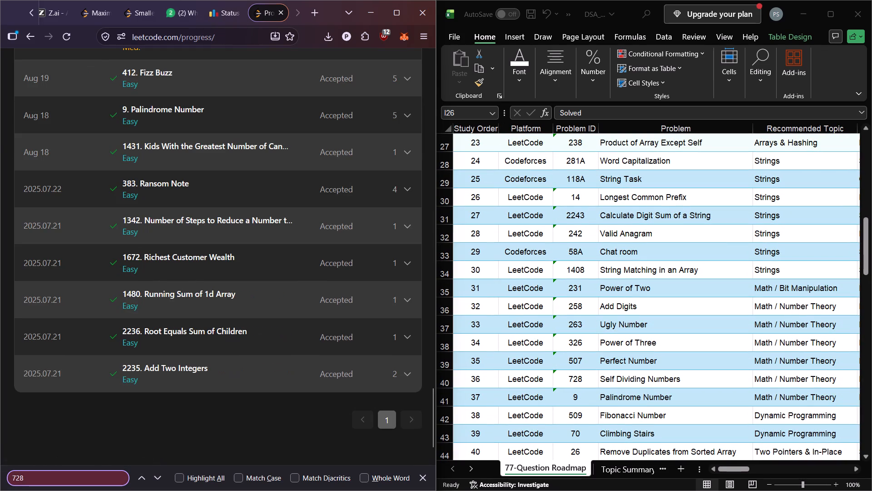
Replace the Practice History page search with 9 and step through the matches to look for Palindrome Number.
{"action": "key", "text": "BackSpace"}
{"action": "key", "text": "BackSpace"}
{"action": "key", "text": "BackSpace"}
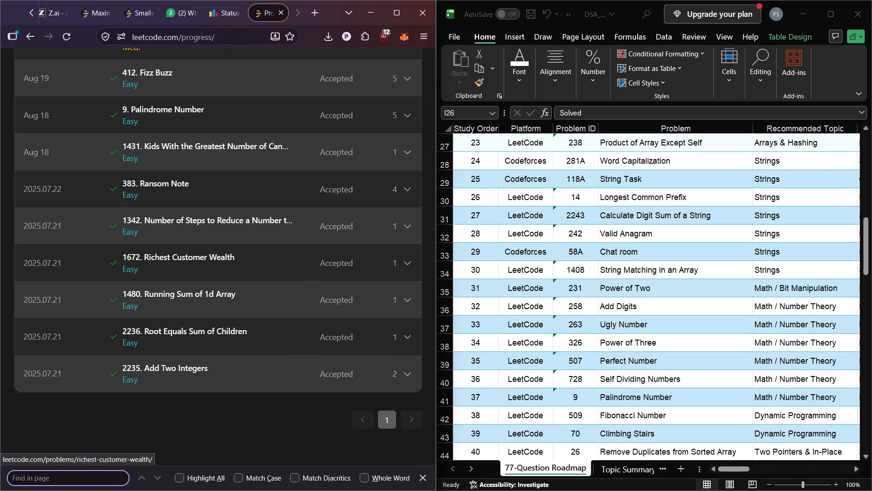
{"action": "key", "text": "9"}
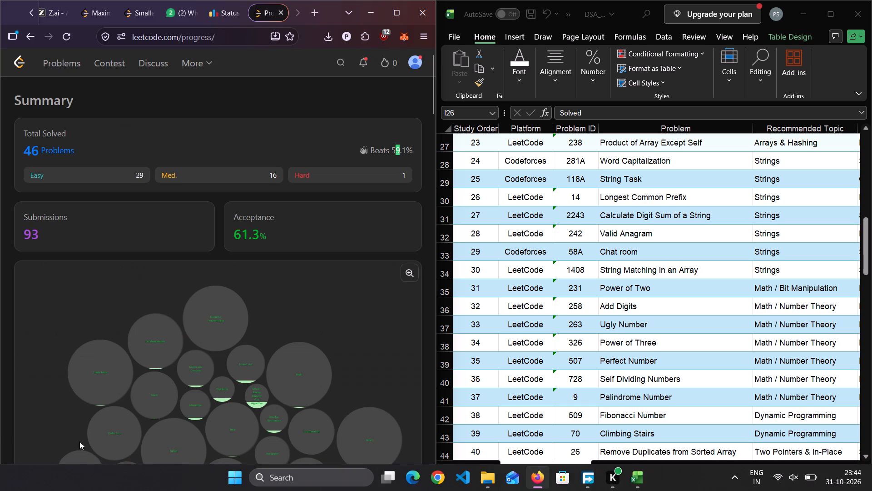
{"action": "left_click", "coordinate": [159, 476]}
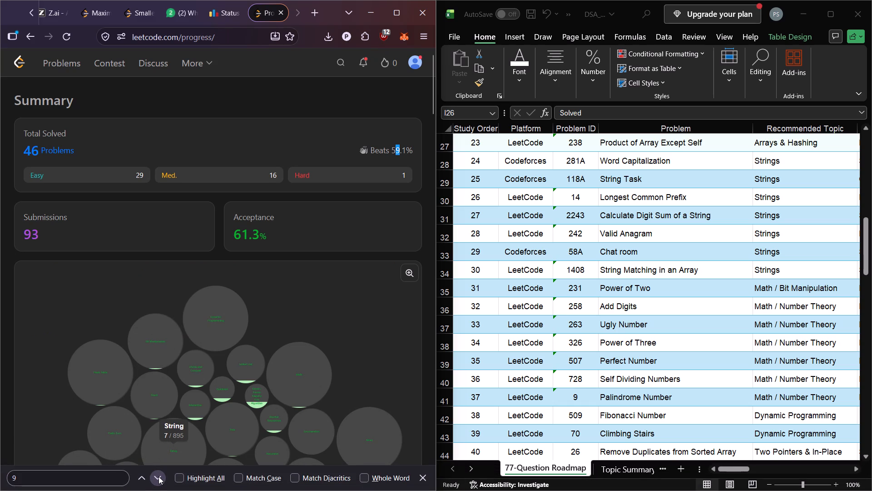
{"action": "left_click", "coordinate": [159, 476]}
{"action": "double_click", "coordinate": [159, 476]}
{"action": "double_click", "coordinate": [159, 476]}
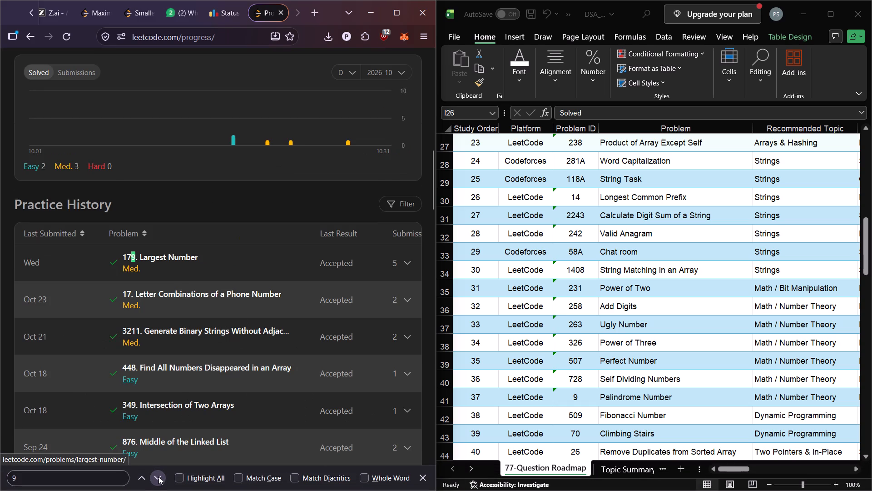
{"action": "left_click", "coordinate": [159, 476]}
{"action": "left_click", "coordinate": [159, 476]}
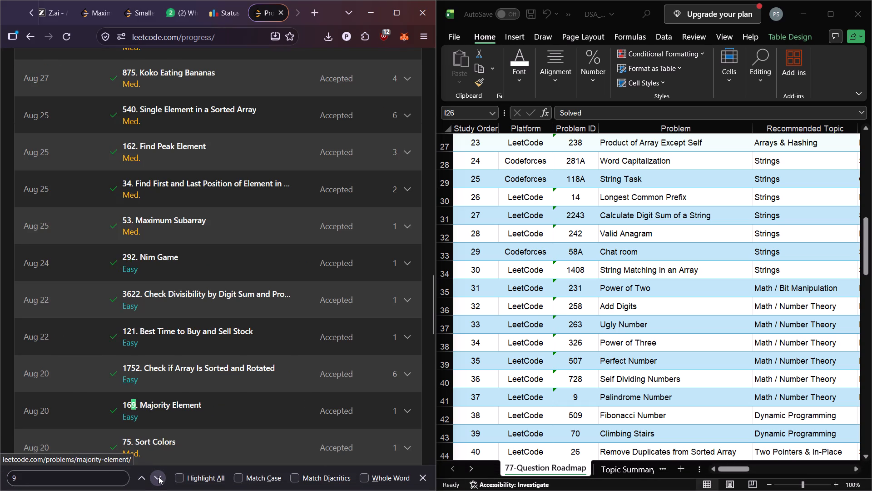
{"action": "left_click", "coordinate": [159, 476]}
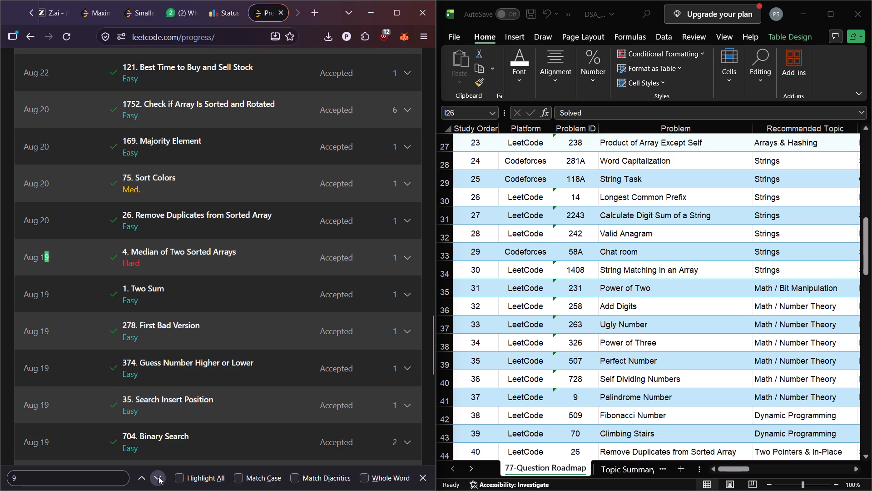
{"action": "triple_click", "coordinate": [159, 476]}
{"action": "double_click", "coordinate": [159, 476]}
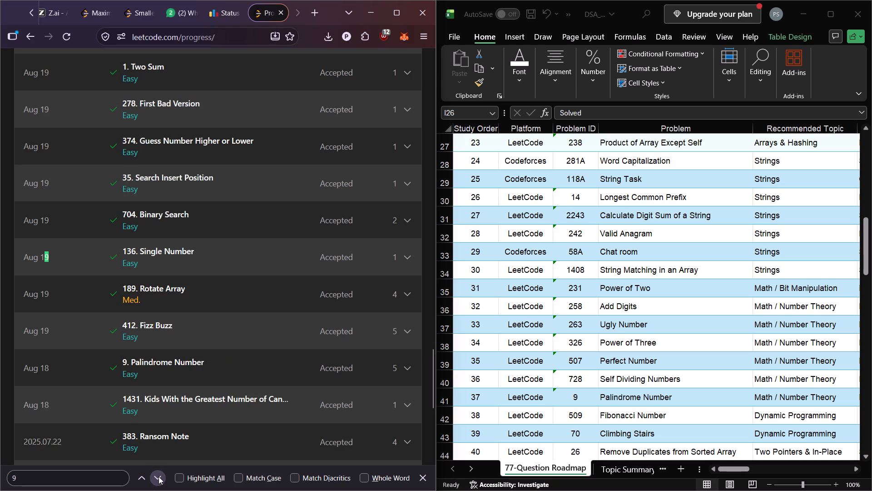
{"action": "triple_click", "coordinate": [159, 476]}
{"action": "left_click", "coordinate": [159, 476]}
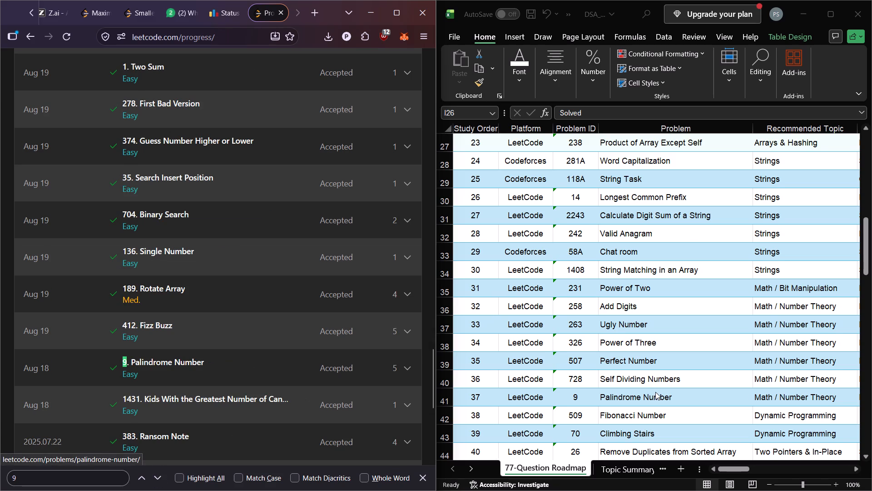
Set the Status of problem 9, Palindrome Number, to Solved in the Excel roadmap.
{"action": "scroll", "coordinate": [655, 392], "scroll_direction": "left", "scroll_amount": 9}
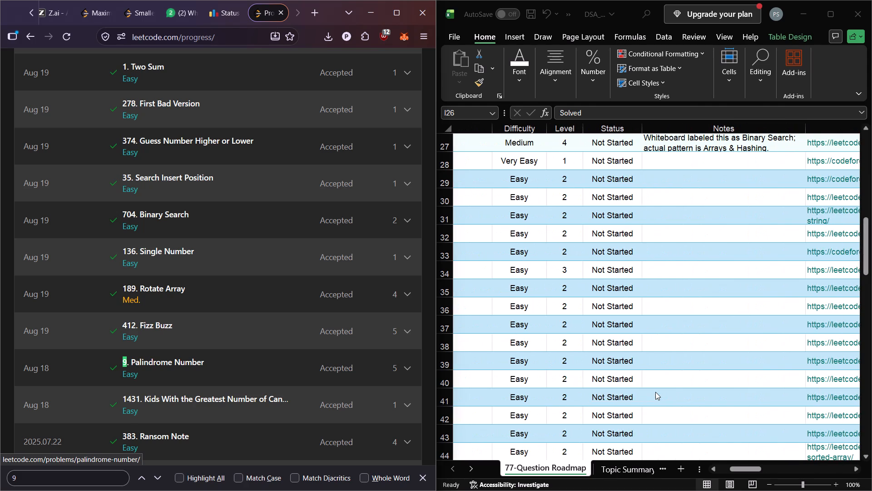
{"action": "left_click", "coordinate": [616, 391]}
{"action": "left_click", "coordinate": [633, 397]}
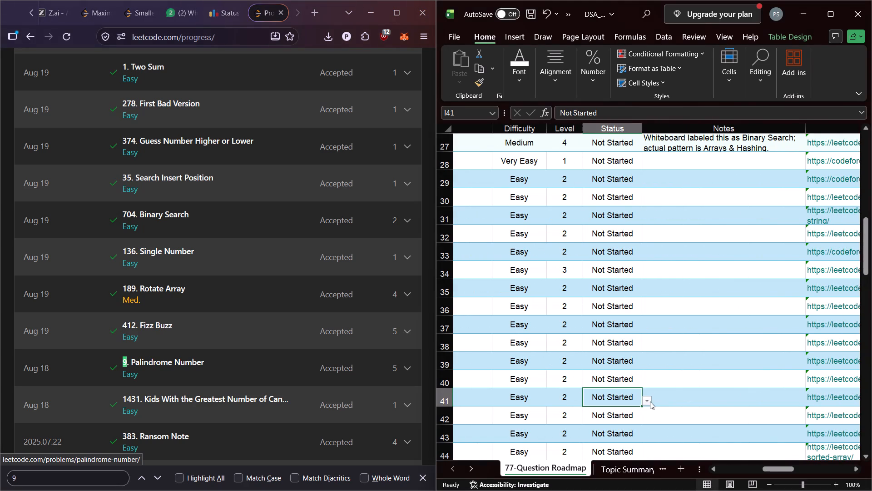
{"action": "left_click", "coordinate": [649, 402]}
{"action": "left_click", "coordinate": [605, 436]}
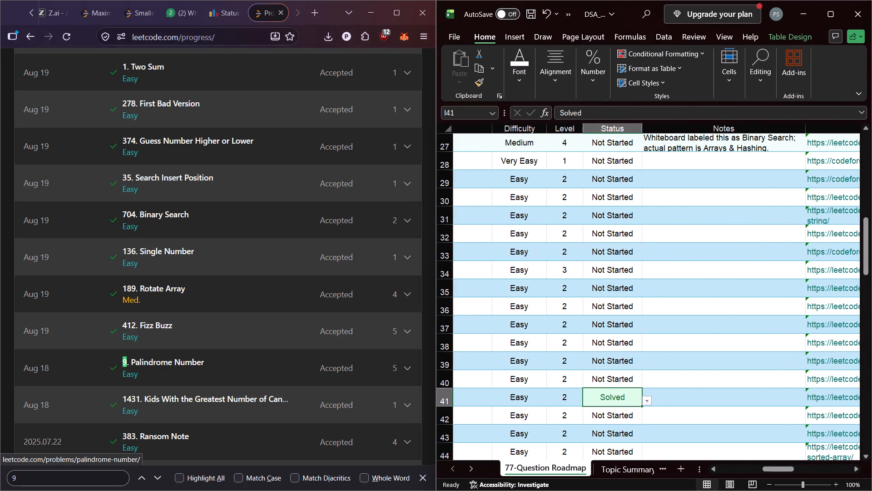
{"action": "scroll", "coordinate": [628, 385], "scroll_direction": "right", "scroll_amount": 1}
{"action": "scroll", "coordinate": [628, 385], "scroll_direction": "down", "scroll_amount": 1}
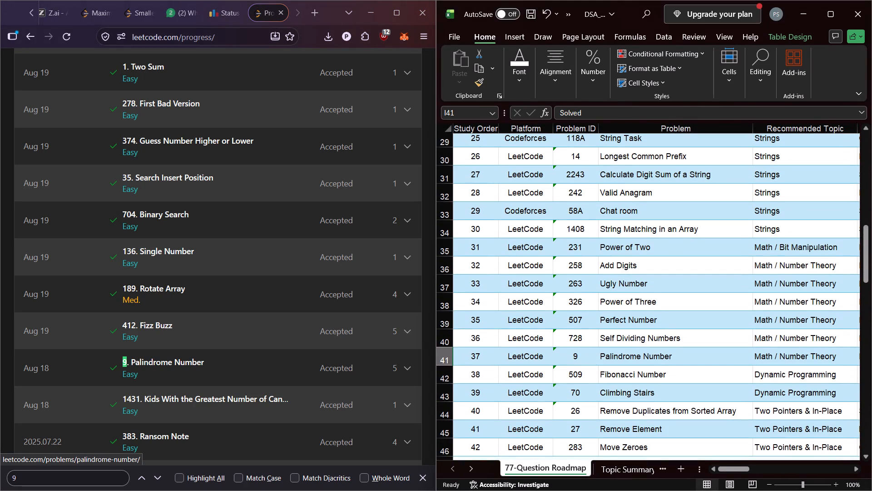
Replace the Practice History page search with 509 to look for Fibonacci Number.
{"action": "left_click", "coordinate": [78, 473]}
{"action": "key", "text": "equal"}
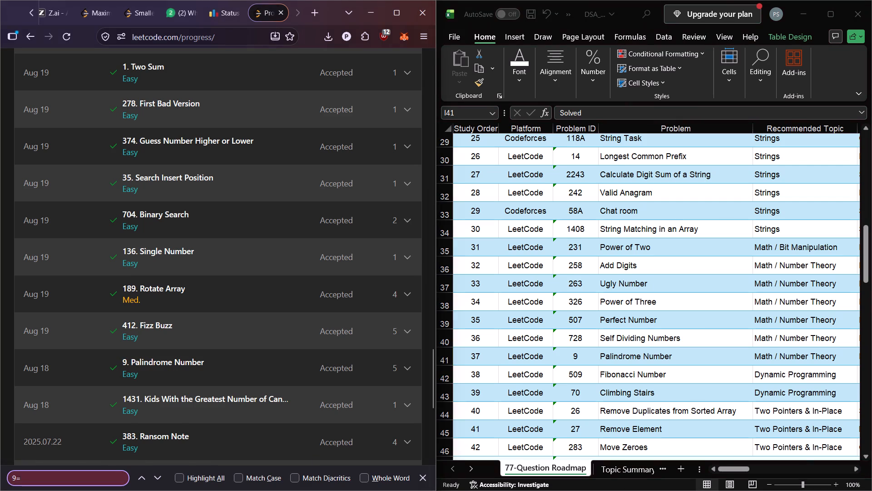
{"action": "key", "text": "BackSpace"}
{"action": "key", "text": "BackSpace"}
{"action": "key", "text": "BackSpace"}
{"action": "type", "text": "509"}
Replace the Practice History page search with 70 and step through the matches to look for Climbing Stairs.
{"action": "key", "text": "BackSpace"}
{"action": "key", "text": "BackSpace"}
{"action": "key", "text": "BackSpace"}
{"action": "type", "text": "70"}
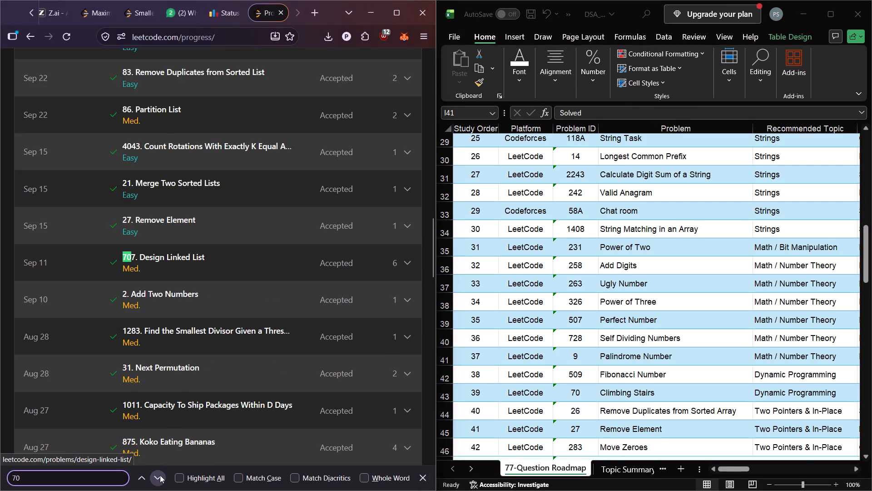
{"action": "left_click", "coordinate": [160, 476]}
{"action": "left_click", "coordinate": [160, 476]}
{"action": "left_click", "coordinate": [160, 476]}
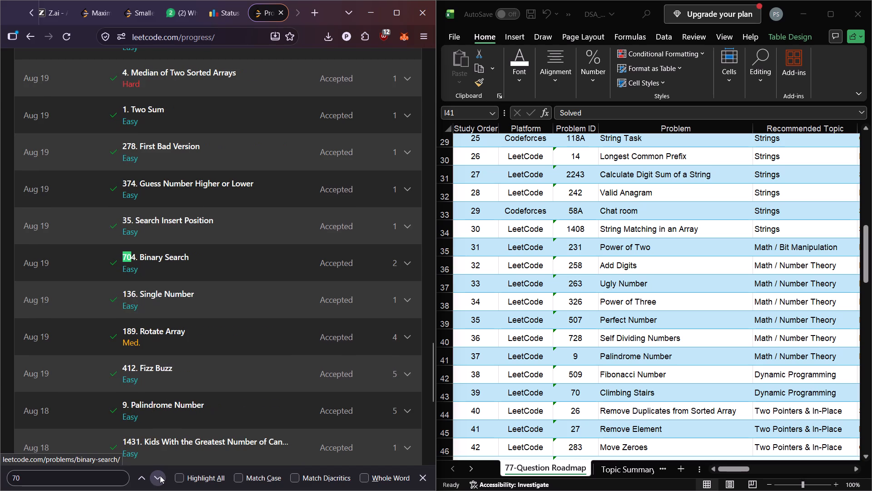
{"action": "left_click", "coordinate": [160, 476]}
Replace the Practice History page search with 26 to look for Remove Duplicates from Sorted Array.
{"action": "scroll", "coordinate": [515, 395], "scroll_direction": "down", "scroll_amount": 1}
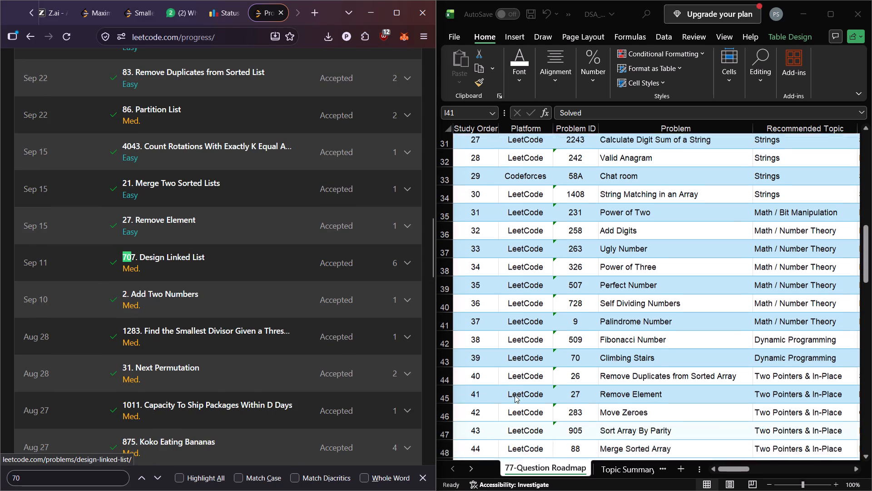
{"action": "scroll", "coordinate": [515, 395], "scroll_direction": "down", "scroll_amount": 4}
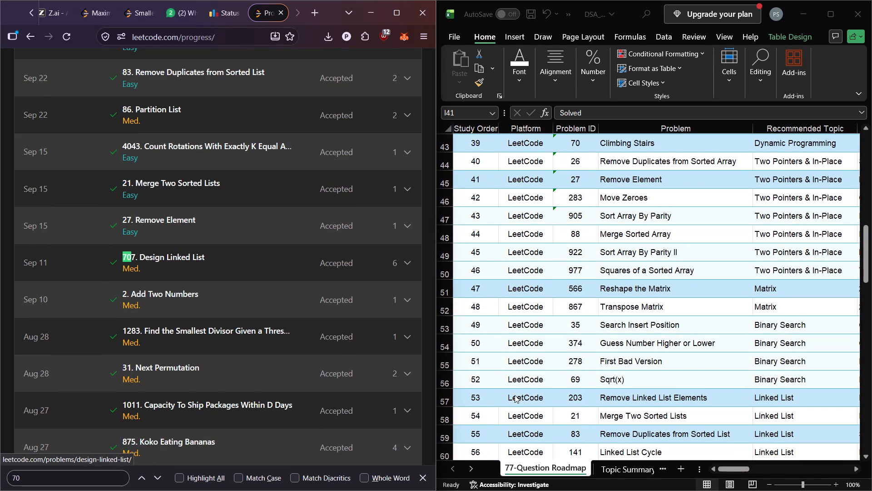
{"action": "scroll", "coordinate": [515, 395], "scroll_direction": "down", "scroll_amount": 2}
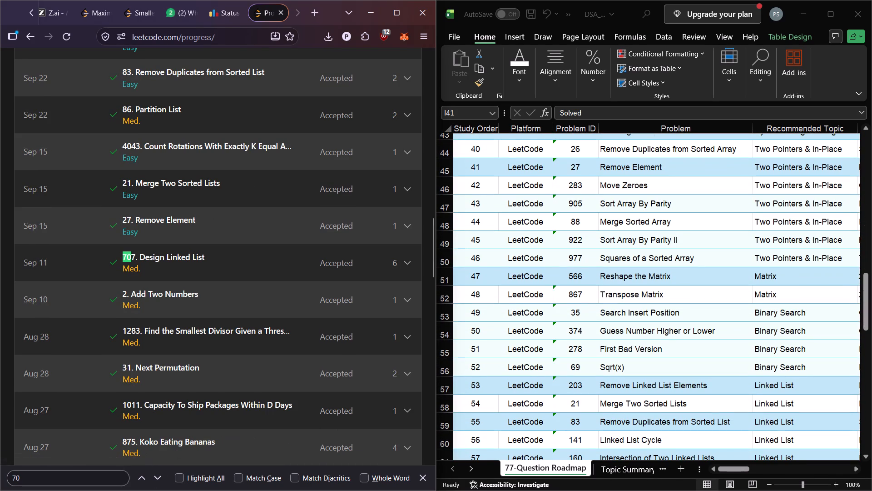
{"action": "left_click", "coordinate": [75, 478]}
{"action": "key", "text": "BackSpace"}
{"action": "key", "text": "BackSpace"}
{"action": "type", "text": "26"}
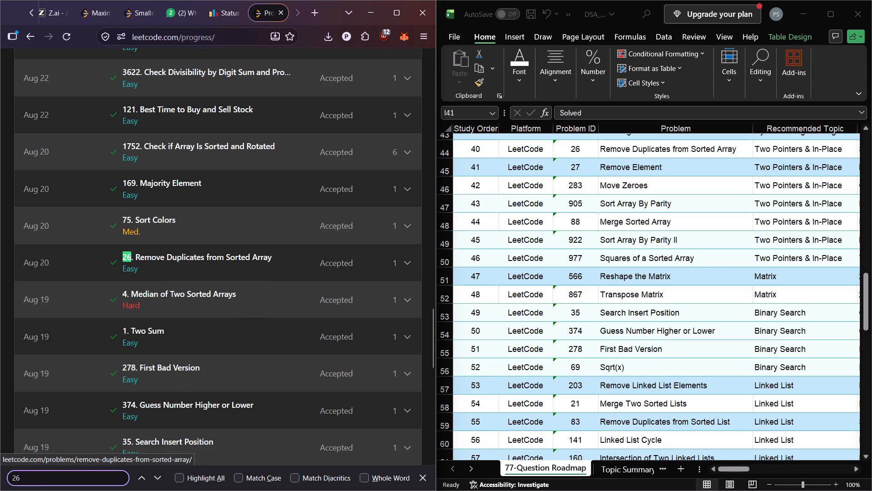
Replace the Practice History page search with 27 and step through the matches to look for Remove Element.
{"action": "key", "text": "BackSpace"}
{"action": "key", "text": "BackSpace"}
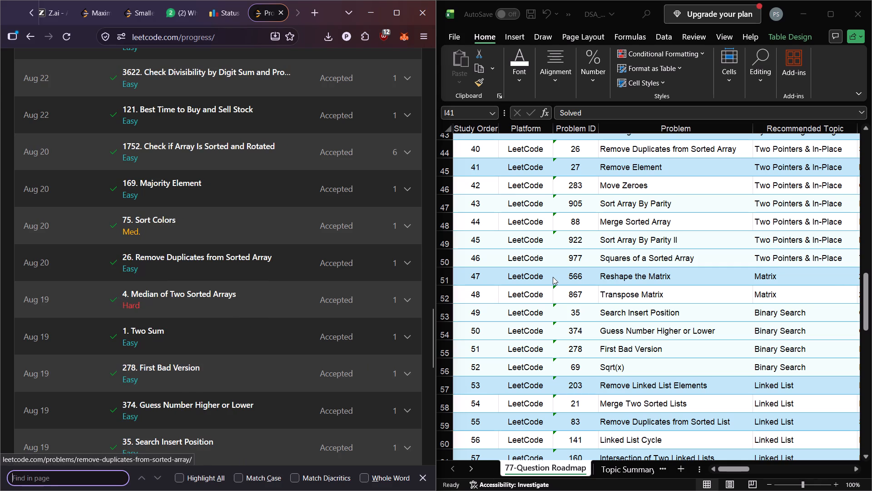
{"action": "type", "text": "27"}
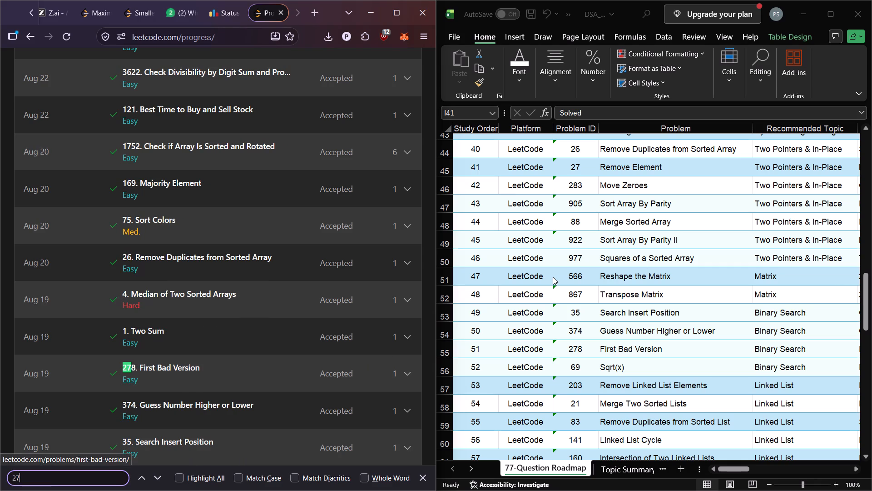
{"action": "left_click", "coordinate": [159, 474]}
{"action": "left_click", "coordinate": [159, 474]}
{"action": "left_click", "coordinate": [159, 474]}
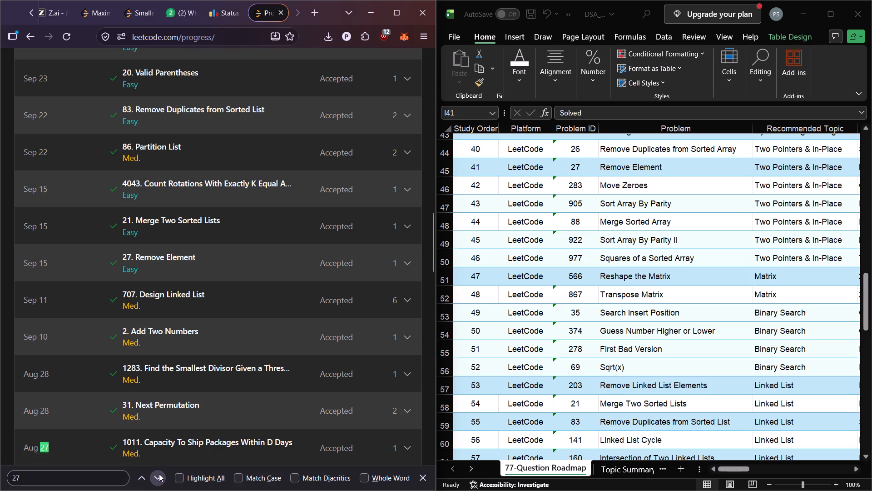
{"action": "left_click", "coordinate": [159, 474]}
{"action": "left_click", "coordinate": [159, 474]}
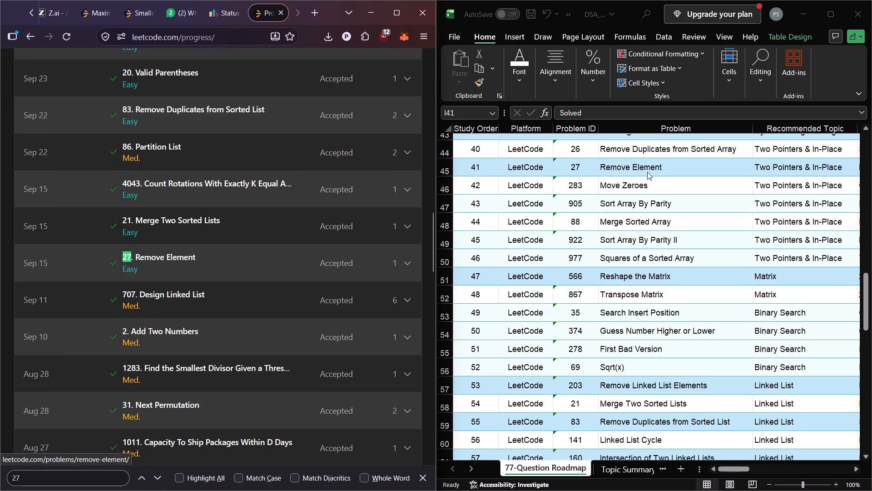
Set the Status of problem 26, Remove Duplicates from Sorted Array, to Solved in the Excel roadmap.
{"action": "scroll", "coordinate": [647, 172], "scroll_direction": "left", "scroll_amount": 10}
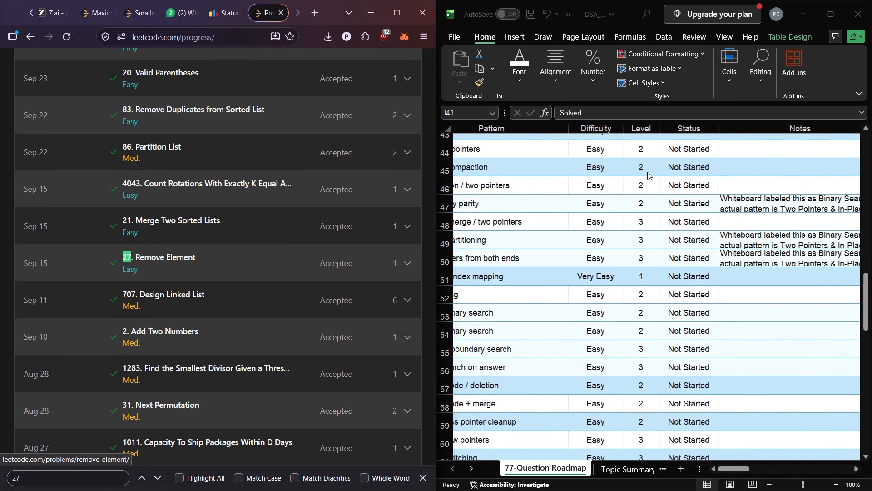
{"action": "scroll", "coordinate": [647, 172], "scroll_direction": "left", "scroll_amount": 1}
{"action": "left_click", "coordinate": [690, 145]}
{"action": "left_click", "coordinate": [695, 149]}
{"action": "left_click", "coordinate": [725, 155]}
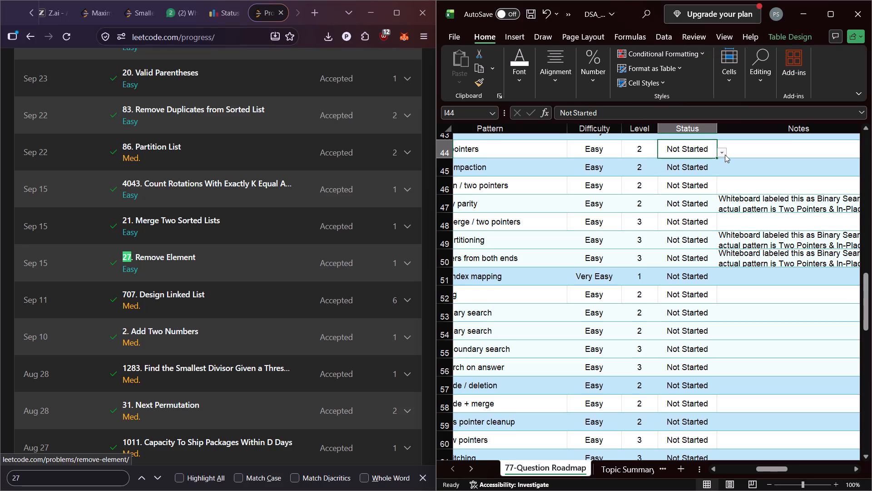
{"action": "left_click", "coordinate": [680, 186]}
Set the Status of problem 27, Remove Element, to Solved in the roadmap.
{"action": "left_click", "coordinate": [689, 168]}
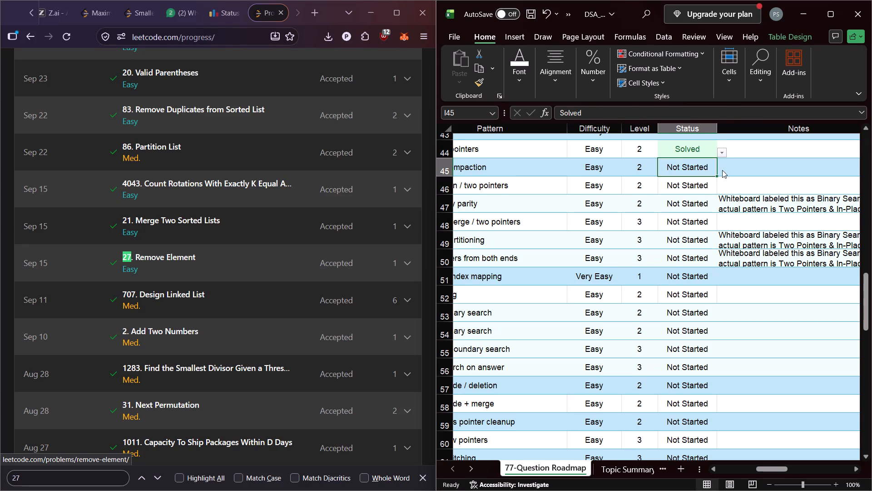
{"action": "left_click", "coordinate": [720, 171]}
{"action": "left_click", "coordinate": [682, 204]}
Replace the Practice History page search with 283 and step through the matches to look for Move Zeroes.
{"action": "scroll", "coordinate": [682, 204], "scroll_direction": "right", "scroll_amount": 3}
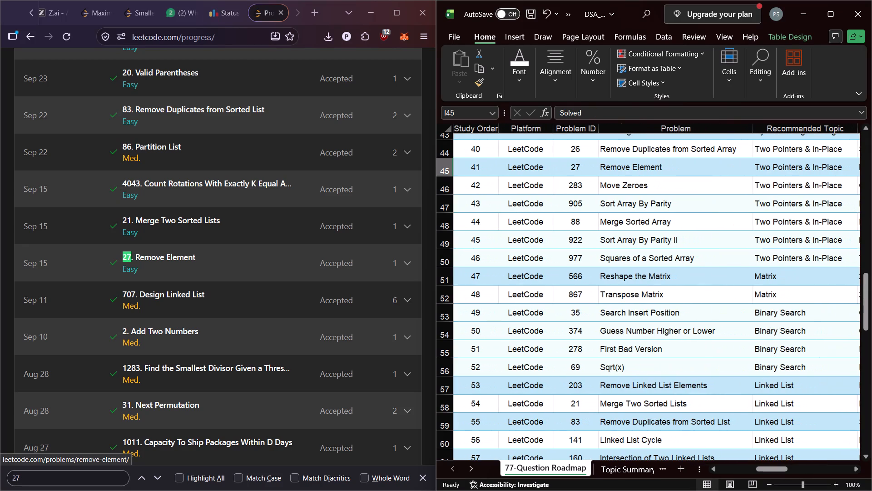
{"action": "left_click", "coordinate": [80, 468]}
{"action": "left_click", "coordinate": [77, 474]}
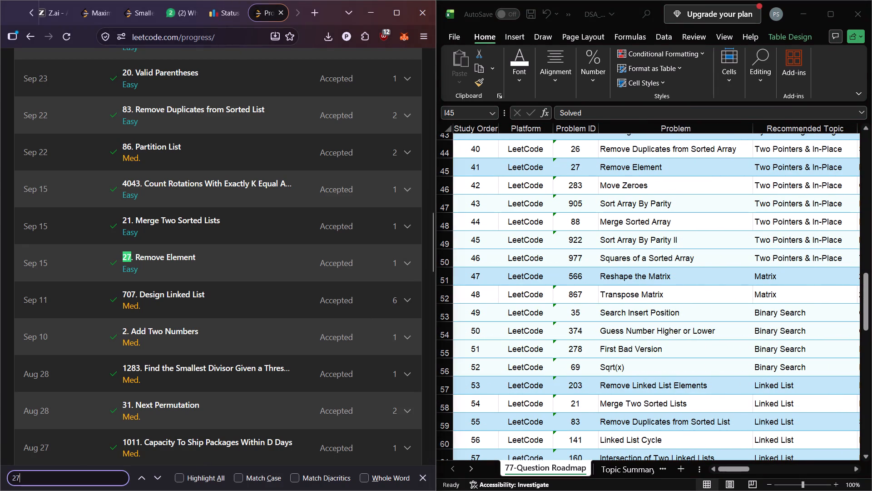
{"action": "key", "text": "BackSpace"}
{"action": "type", "text": "83"}
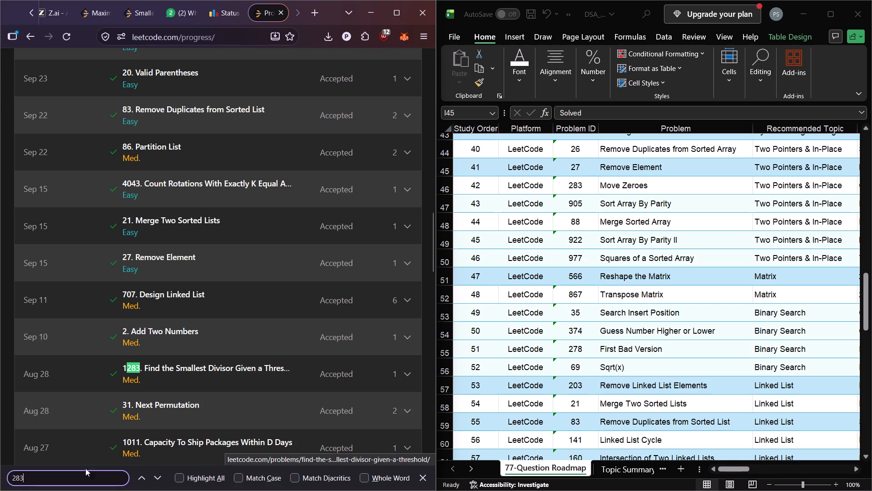
{"action": "left_click", "coordinate": [143, 475]}
{"action": "left_click", "coordinate": [154, 478]}
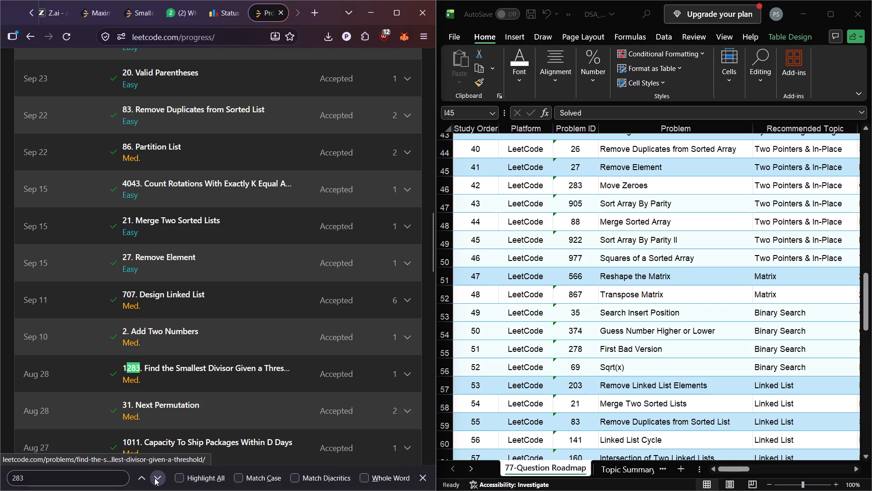
{"action": "left_click", "coordinate": [154, 478]}
Replace the Practice History page search with 905 to look for Sort Array By Parity.
{"action": "left_click", "coordinate": [84, 477]}
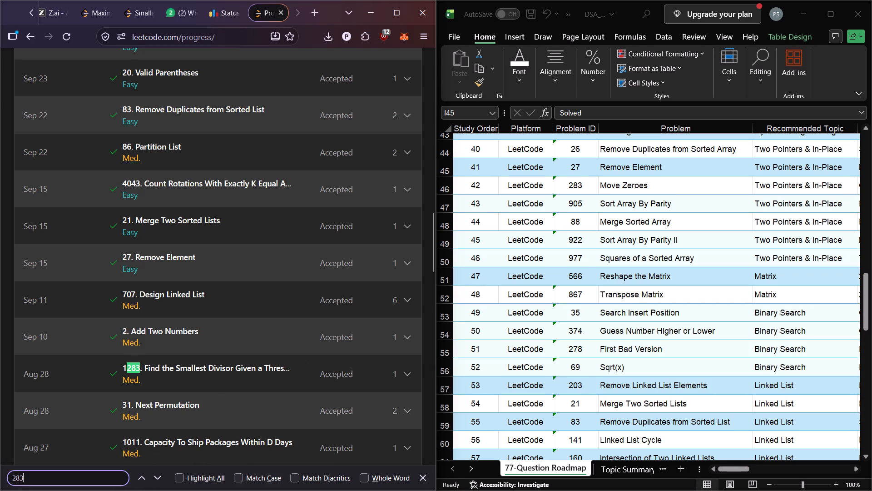
{"action": "key", "text": "BackSpace"}
{"action": "key", "text": "BackSpace"}
{"action": "key", "text": "BackSpace"}
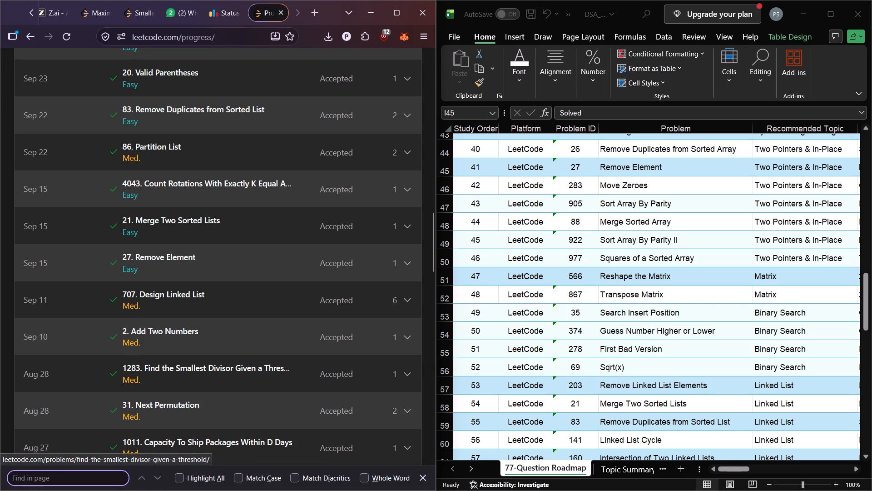
{"action": "type", "text": "905"}
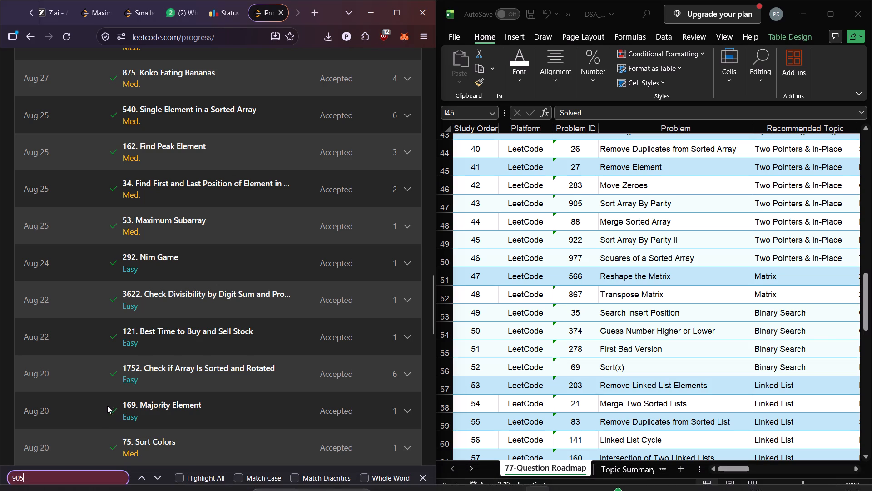
Replace the Practice History page search with 88 to look for Merge Sorted Array.
{"action": "key", "text": "BackSpace"}
{"action": "key", "text": "BackSpace"}
{"action": "key", "text": "BackSpace"}
{"action": "type", "text": "88"}
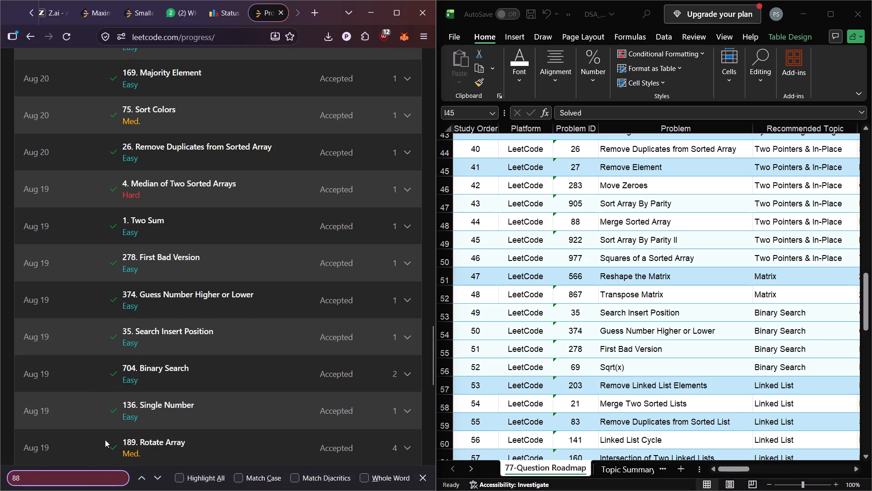
Replace the Practice History page search with 922 to look for Sort Array By Parity II.
{"action": "key", "text": "BackSpace"}
{"action": "key", "text": "BackSpace"}
{"action": "key", "text": "BackSpace"}
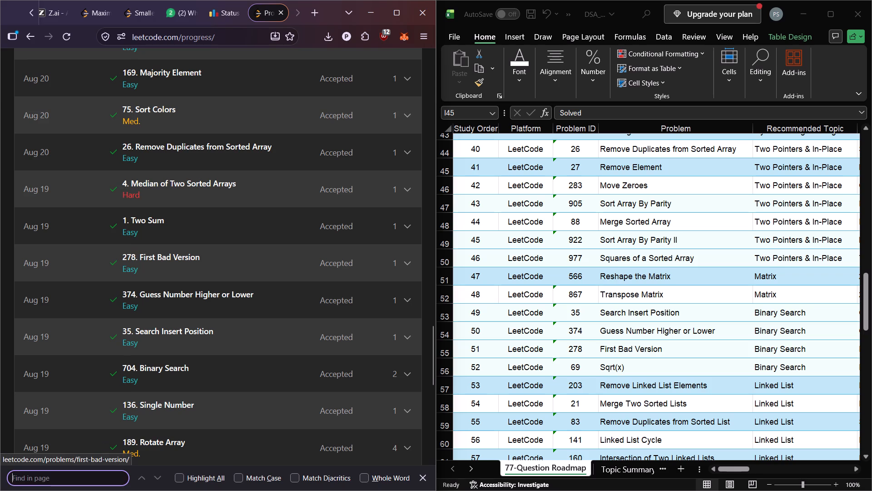
{"action": "type", "text": "922"}
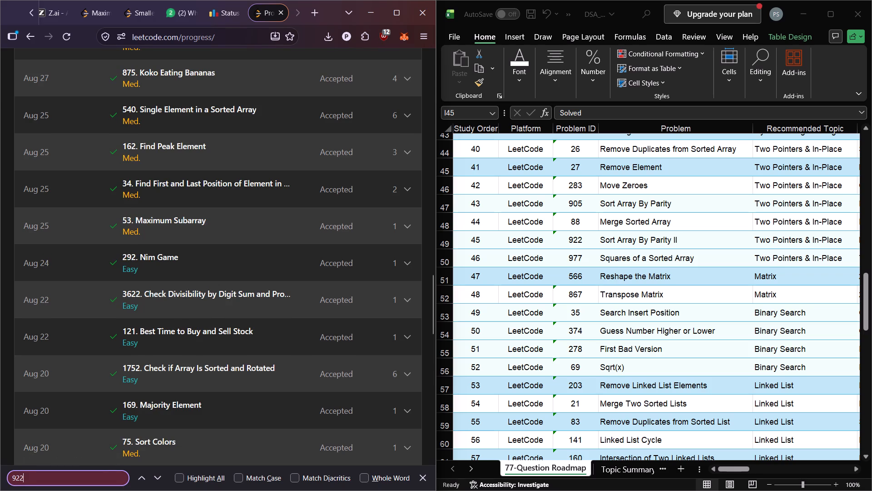
Change the Practice History page search to 977 to look for Squares of a Sorted Array.
{"action": "key", "text": "BackSpace"}
{"action": "key", "text": "BackSpace"}
{"action": "type", "text": "77"}
Replace the Practice History page search with 566 to look for Reshape the Matrix.
{"action": "key", "text": "BackSpace"}
{"action": "key", "text": "BackSpace"}
{"action": "key", "text": "BackSpace"}
{"action": "type", "text": "566"}
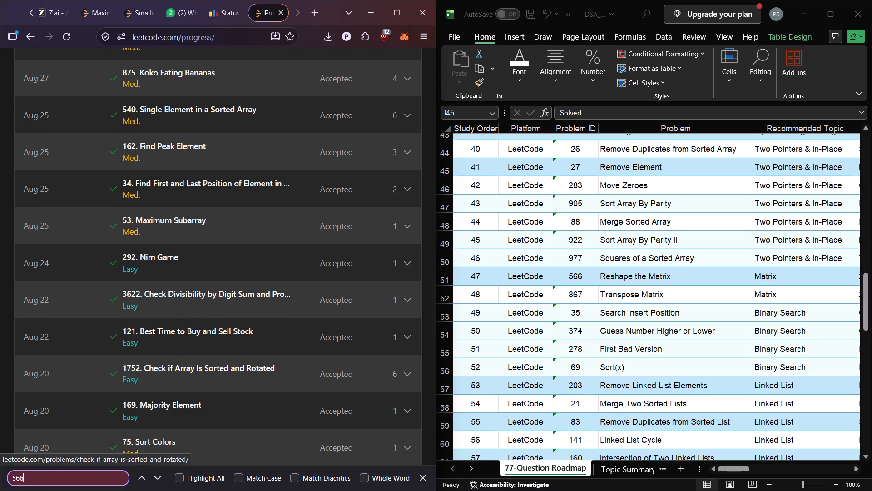
Replace the Practice History page search with 867 to look for Transpose Matrix.
{"action": "key", "text": "BackSpace"}
{"action": "key", "text": "BackSpace"}
{"action": "key", "text": "BackSpace"}
{"action": "type", "text": "867"}
Replace the Practice History page search with 35 to look for Search Insert Position.
{"action": "key", "text": "BackSpace"}
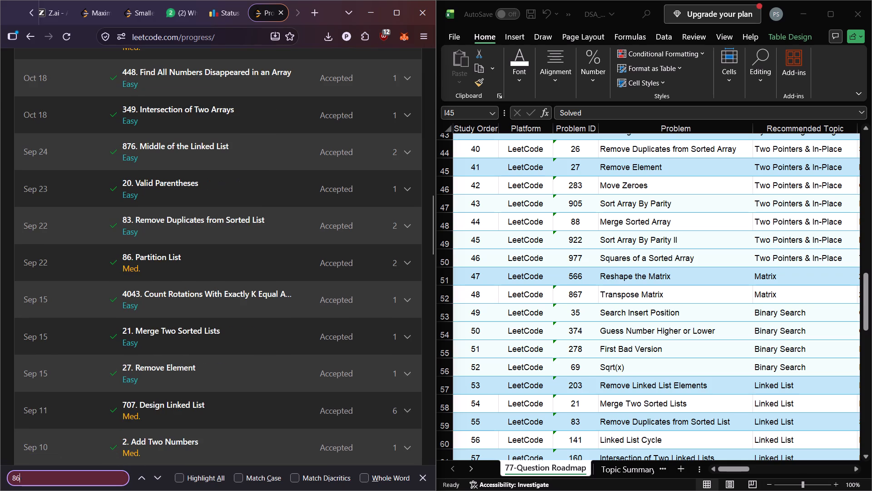
{"action": "key", "text": "BackSpace"}
{"action": "key", "text": "BackSpace"}
{"action": "type", "text": "35"}
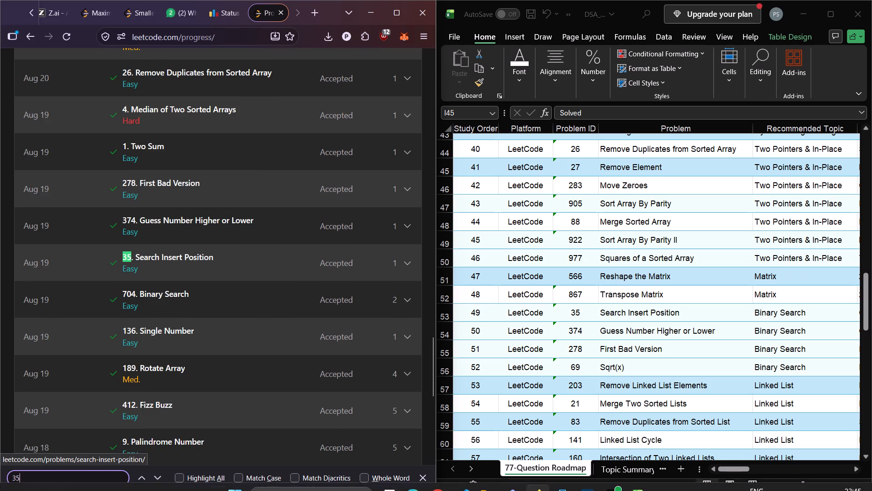
Set the Status of problem 35, Search Insert Position, to Solved in the Excel roadmap.
{"action": "scroll", "coordinate": [599, 310], "scroll_direction": "left", "scroll_amount": 3}
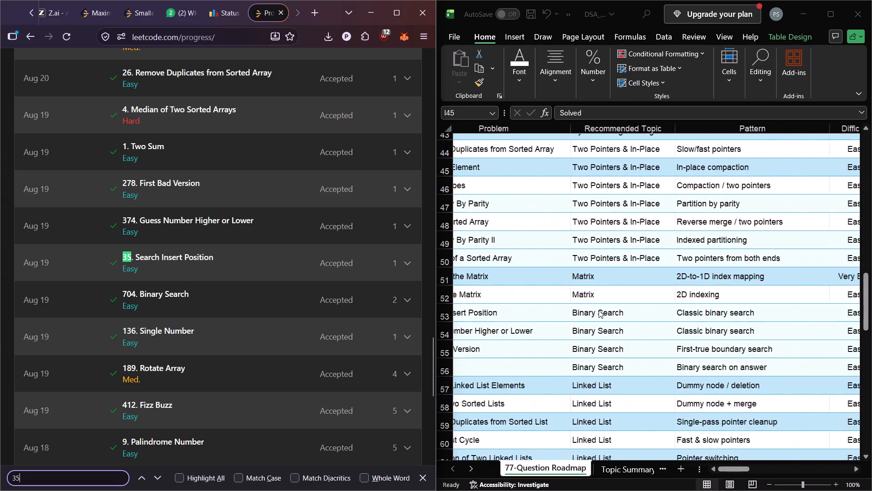
{"action": "scroll", "coordinate": [599, 310], "scroll_direction": "left", "scroll_amount": 5}
{"action": "left_click", "coordinate": [691, 315]}
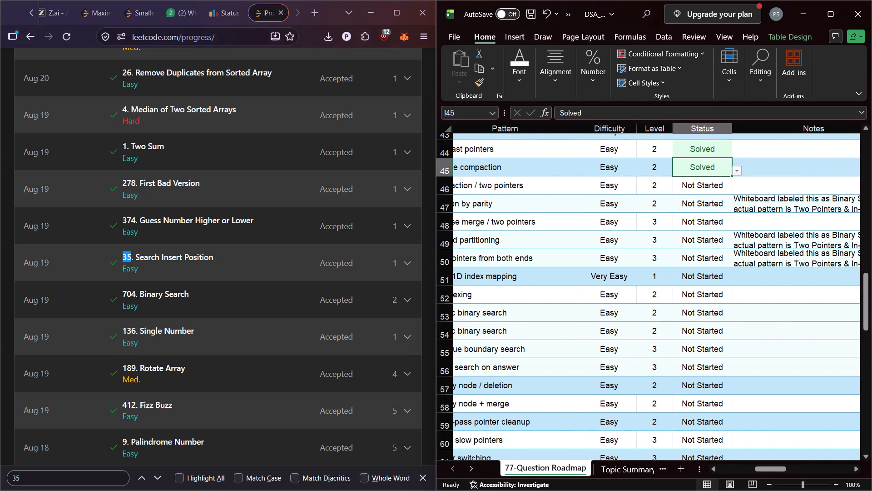
{"action": "left_click", "coordinate": [691, 315]}
{"action": "left_click", "coordinate": [702, 314]}
{"action": "left_click", "coordinate": [738, 314]}
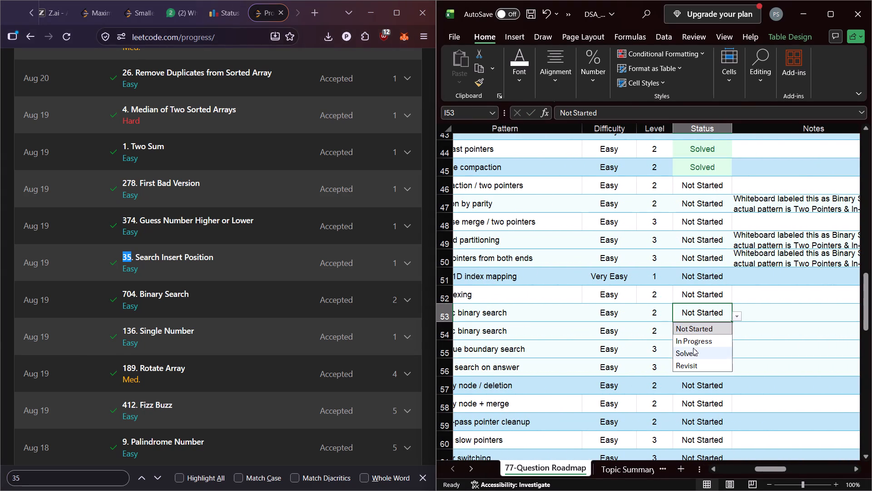
{"action": "left_click", "coordinate": [690, 351]}
Replace the Practice History page search with 374 to look for Guess Number Higher or Lower.
{"action": "scroll", "coordinate": [653, 311], "scroll_direction": "right", "scroll_amount": 4}
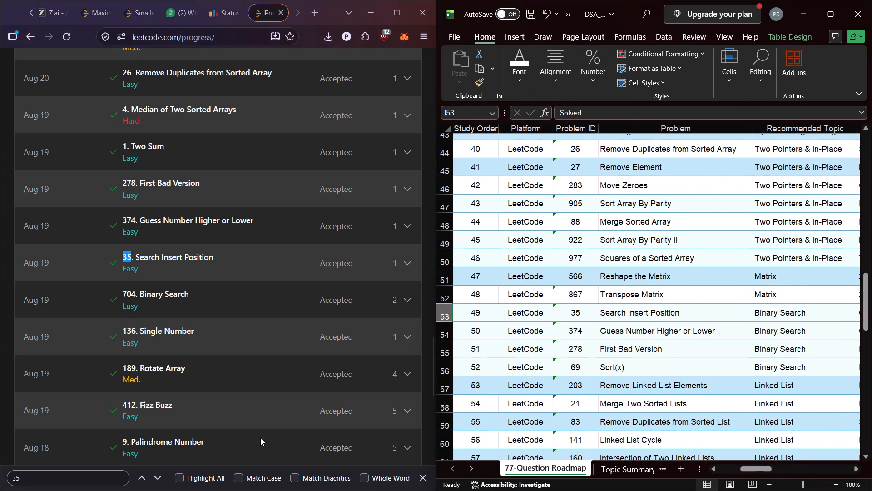
{"action": "left_click", "coordinate": [84, 484]}
{"action": "key", "text": "BackSpace"}
{"action": "key", "text": "BackSpace"}
{"action": "key", "text": "BackSpace"}
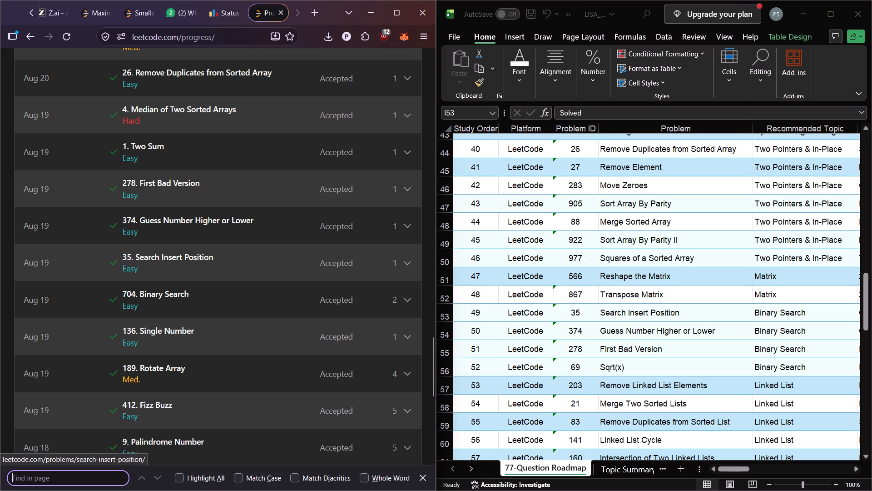
{"action": "type", "text": "374"}
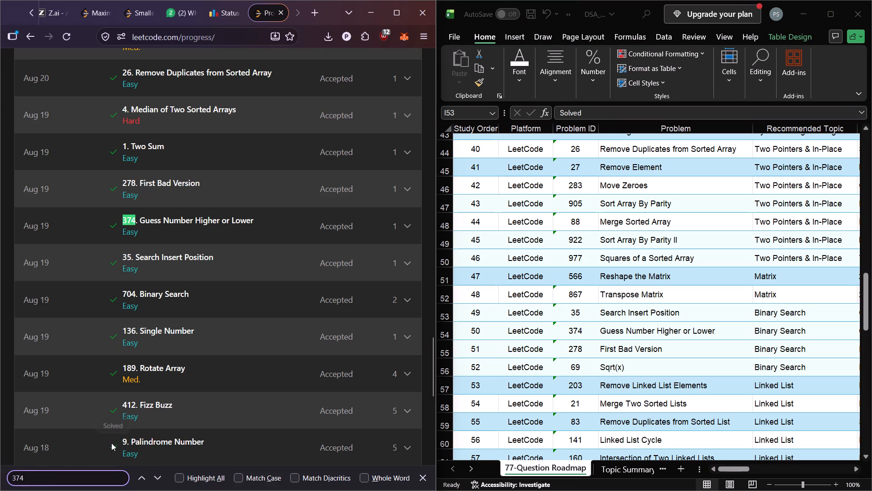
Replace the Practice History page search with 278 to look for First Bad Version.
{"action": "key", "text": "BackSpace"}
{"action": "key", "text": "BackSpace"}
{"action": "key", "text": "BackSpace"}
{"action": "type", "text": "278"}
Replace the Practice History page search with 69 and step through the matches to look for Sqrt(x).
{"action": "key", "text": "BackSpace"}
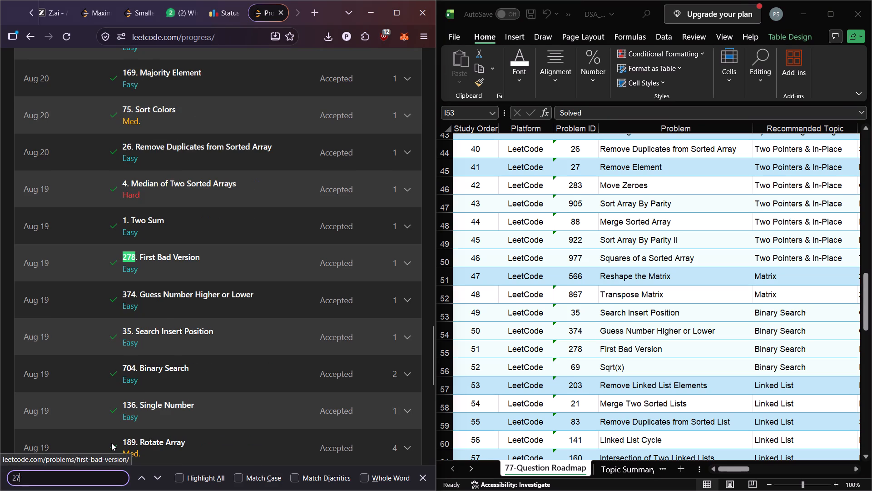
{"action": "key", "text": "BackSpace"}
{"action": "key", "text": "BackSpace"}
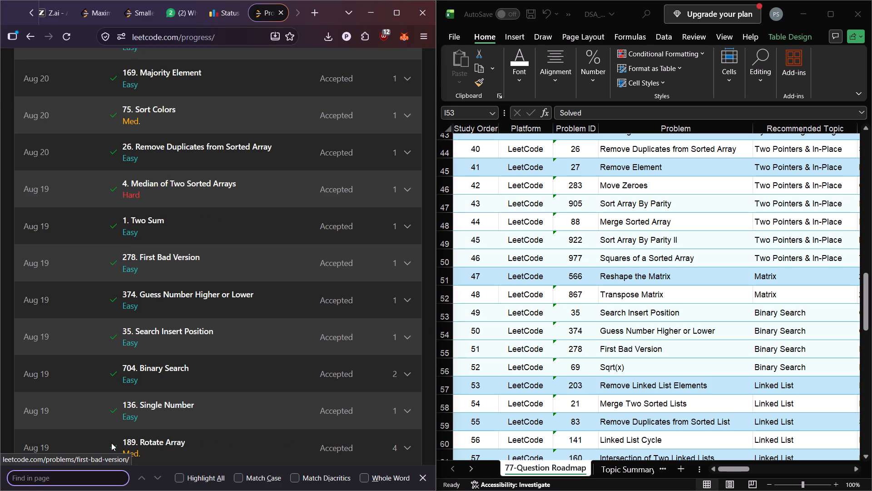
{"action": "type", "text": "69"}
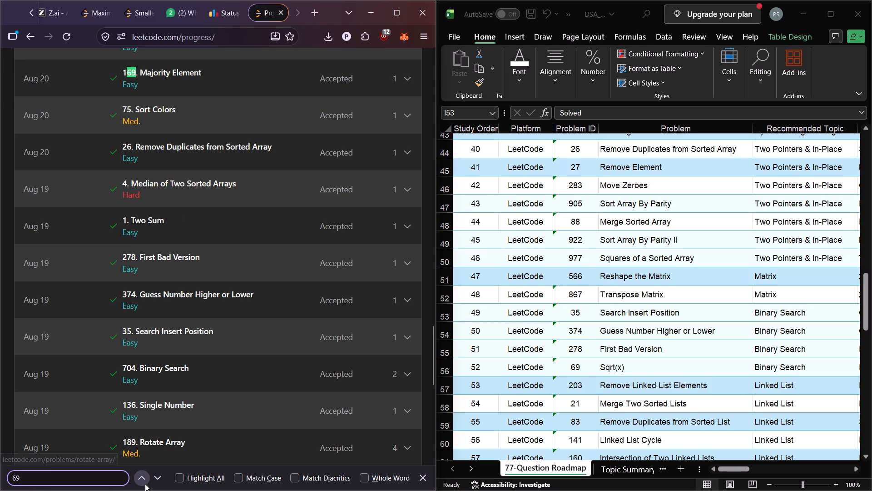
{"action": "left_click", "coordinate": [145, 484]}
{"action": "left_click", "coordinate": [145, 484]}
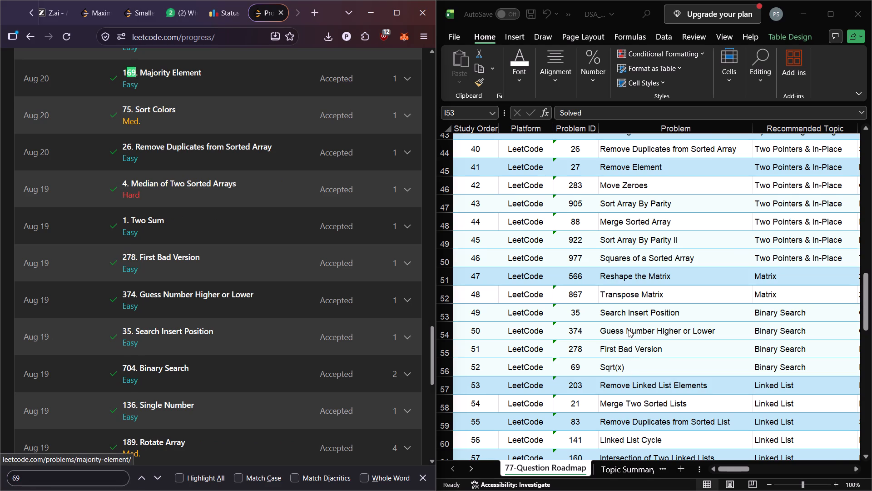
Set the Status of problem 374, Guess Number Higher or Lower, to Solved in the Excel roadmap.
{"action": "scroll", "coordinate": [629, 330], "scroll_direction": "left", "scroll_amount": 7}
{"action": "left_click", "coordinate": [632, 331]}
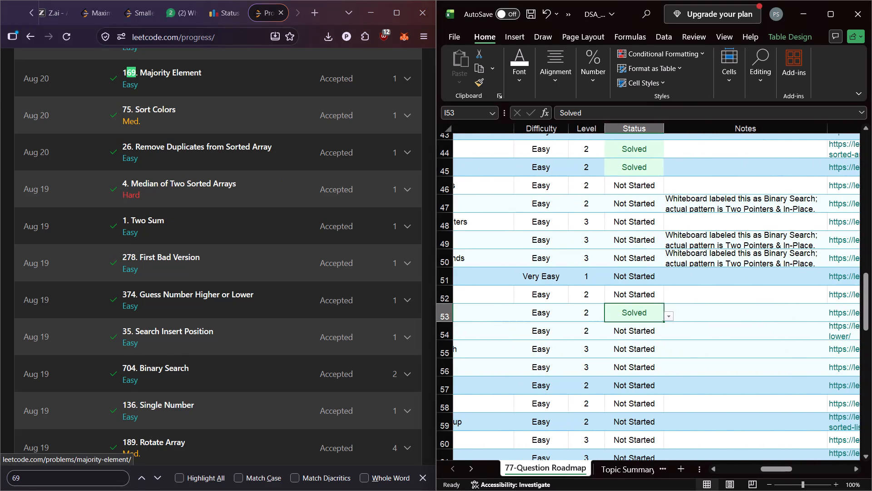
{"action": "left_click", "coordinate": [638, 333]}
{"action": "left_click", "coordinate": [669, 335]}
{"action": "left_click", "coordinate": [630, 367]}
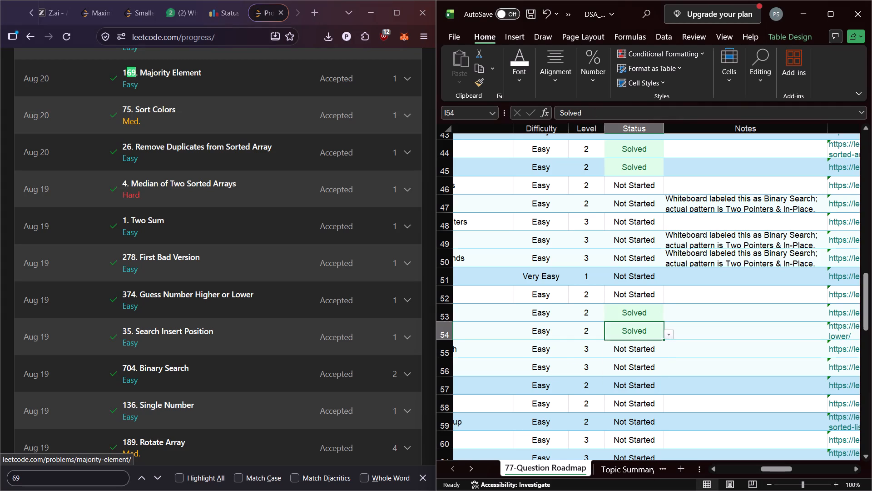
Set the Status of problem 278, First Bad Version, to Solved.
{"action": "left_click", "coordinate": [644, 351]}
{"action": "left_click", "coordinate": [666, 355]}
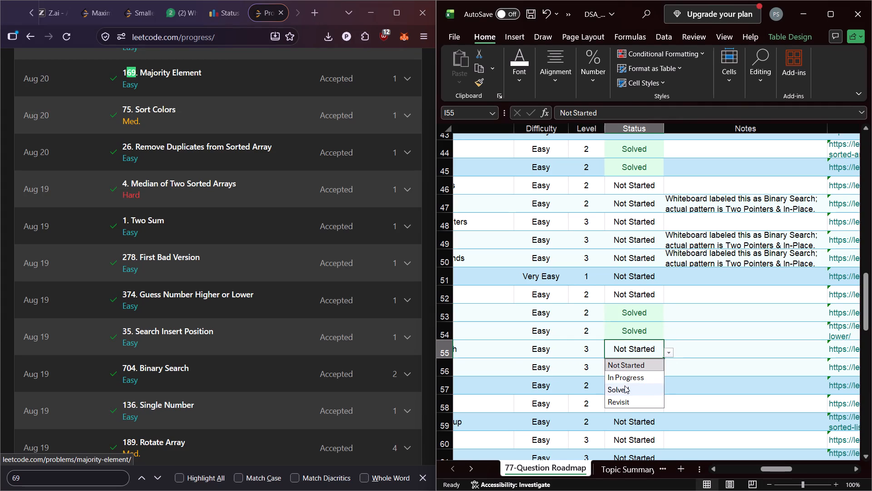
{"action": "left_click", "coordinate": [624, 386]}
Replace the Practice History page search in the browser with 203 to look for Remove Linked List Elements.
{"action": "scroll", "coordinate": [595, 351], "scroll_direction": "right", "scroll_amount": 3}
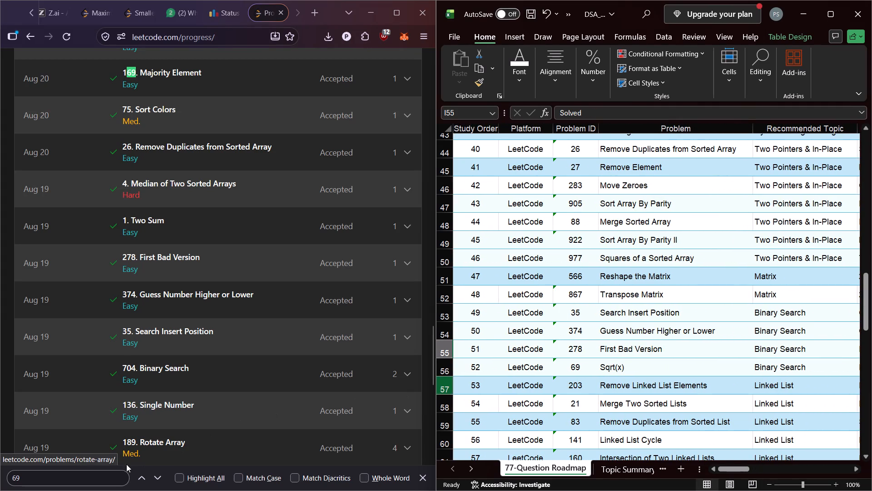
{"action": "left_click", "coordinate": [96, 477]}
{"action": "key", "text": "BackSpace"}
{"action": "key", "text": "BackSpace"}
{"action": "key", "text": "BackSpace"}
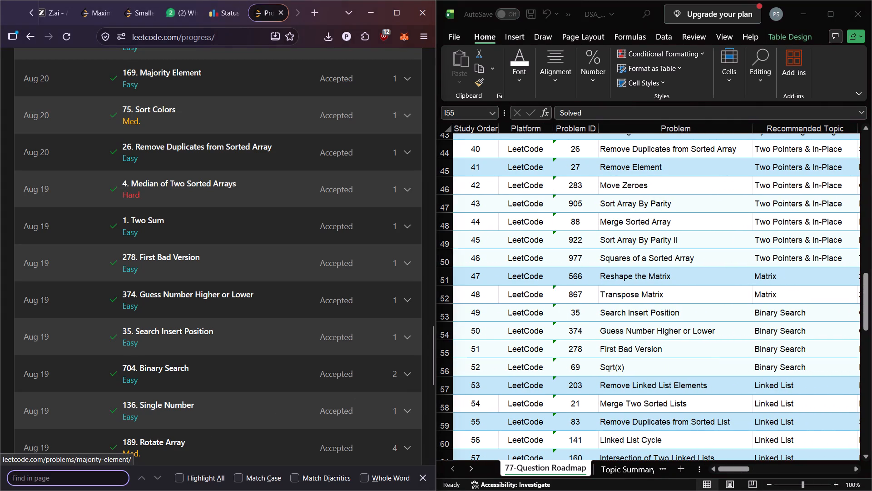
{"action": "type", "text": "203"}
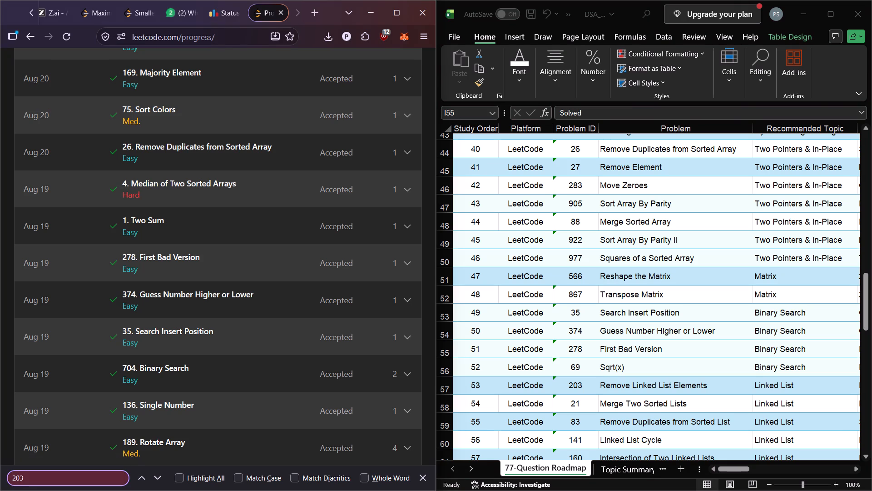
Replace the Practice History page search with 21 and step through the matches to look for Merge Two Sorted Lists.
{"action": "key", "text": "BackSpace"}
{"action": "key", "text": "BackSpace"}
{"action": "key", "text": "BackSpace"}
{"action": "key", "text": "BackSpace"}
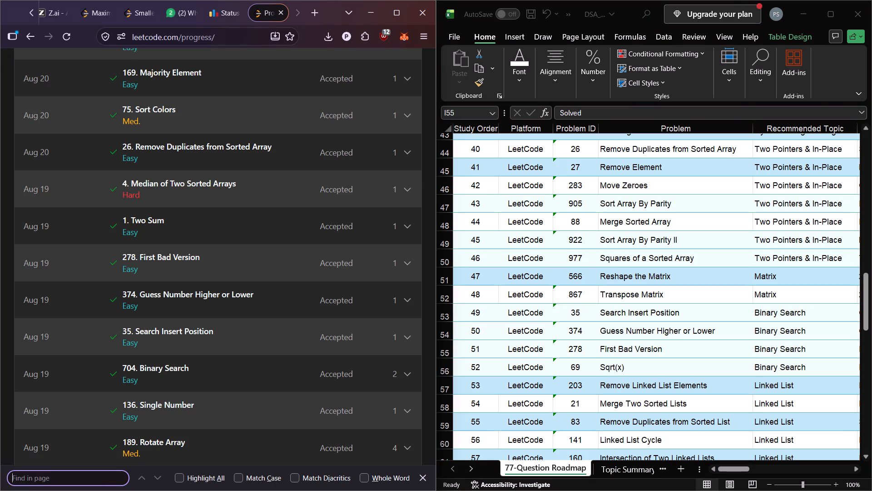
{"action": "type", "text": "21"}
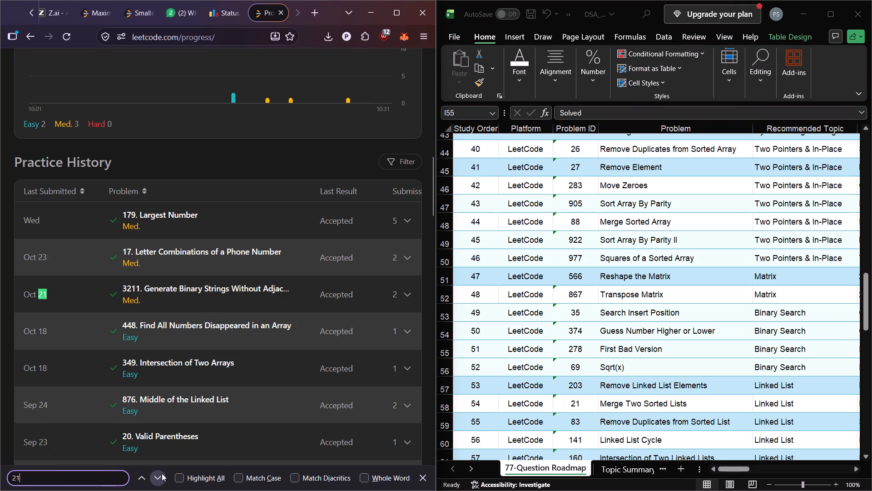
{"action": "left_click", "coordinate": [162, 475]}
{"action": "left_click", "coordinate": [162, 475]}
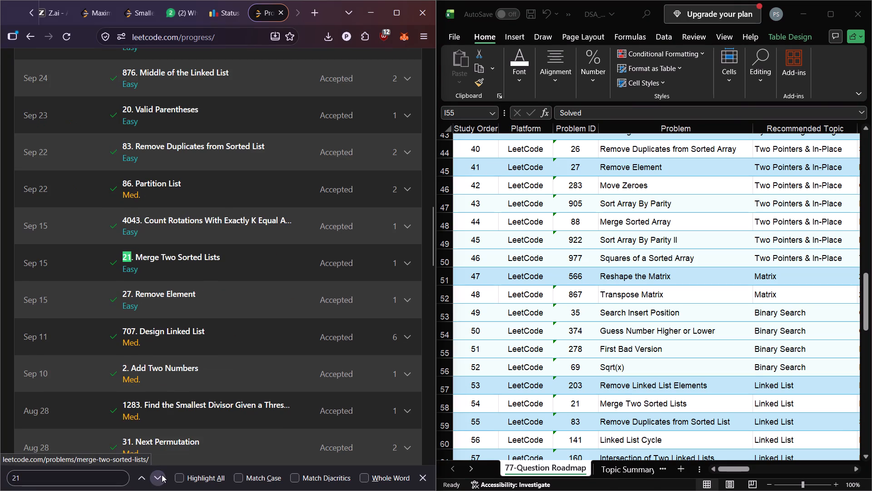
Replace the page search with 83 and step through the matches to look for Remove Duplicates from Sorted List.
{"action": "left_click", "coordinate": [49, 480]}
{"action": "key", "text": "BackSpace"}
{"action": "key", "text": "BackSpace"}
{"action": "key", "text": "BackSpace"}
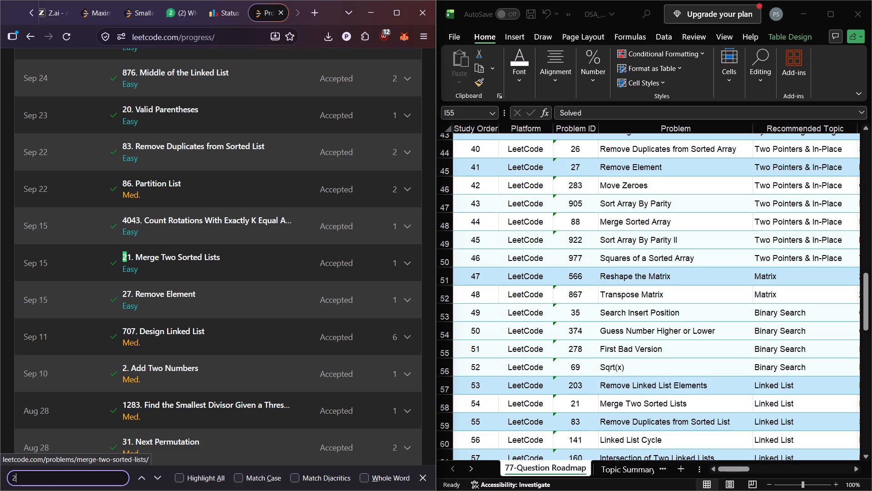
{"action": "type", "text": "83"}
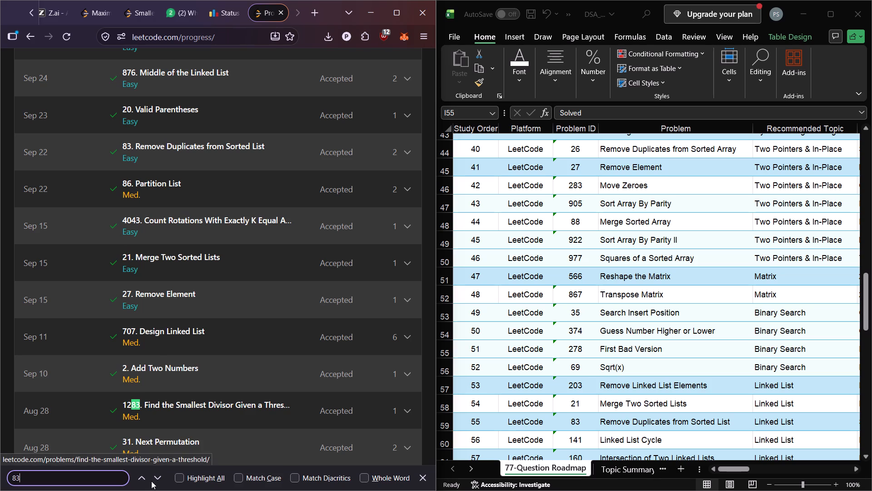
{"action": "left_click", "coordinate": [158, 481]}
{"action": "left_click", "coordinate": [158, 481]}
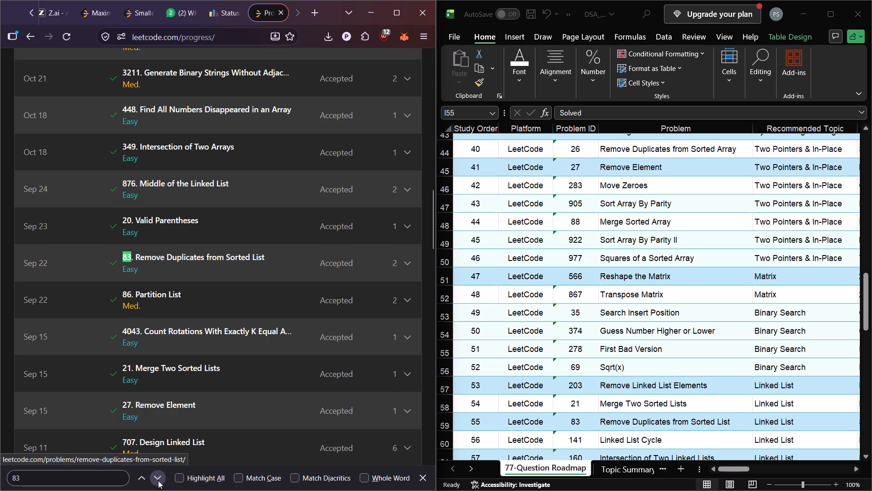
Search the Practice History page for 141 to look for Linked List Cycle, and clear the search.
{"action": "left_click", "coordinate": [98, 475]}
{"action": "key", "text": "BackSpace"}
{"action": "key", "text": "BackSpace"}
{"action": "key", "text": "BackSpace"}
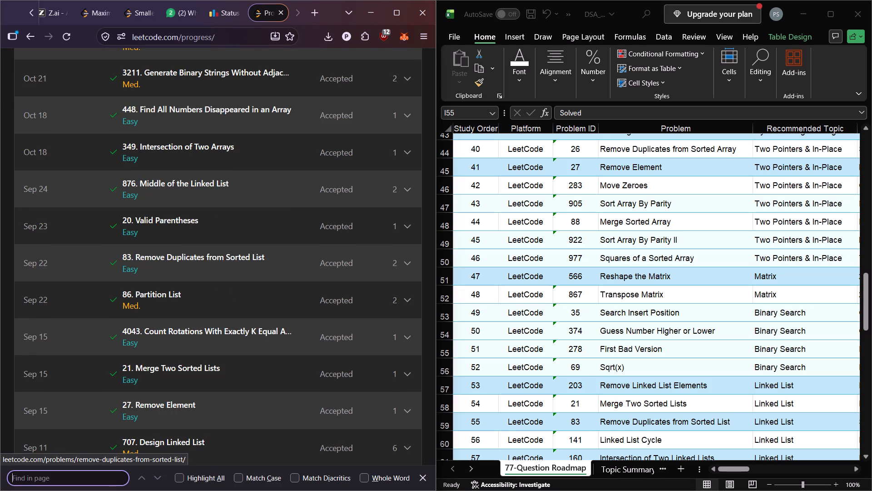
{"action": "type", "text": "141"}
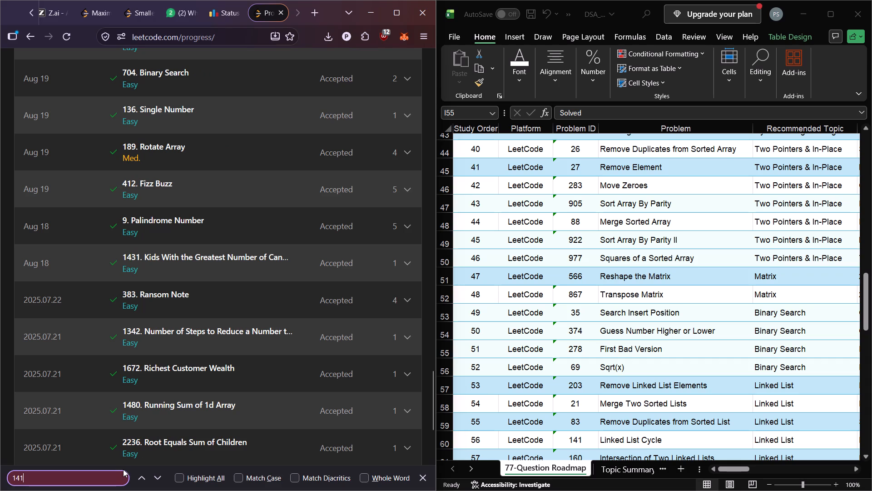
{"action": "key", "text": "BackSpace"}
{"action": "key", "text": "BackSpace"}
{"action": "key", "text": "BackSpace"}
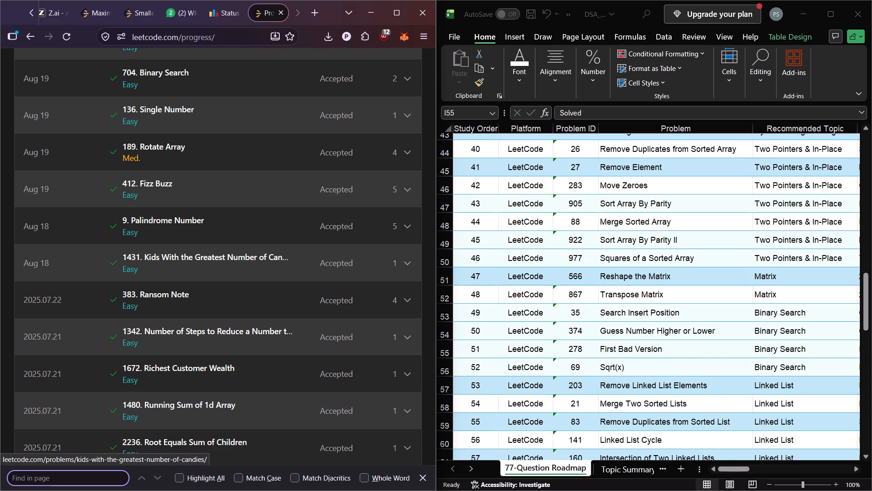
Set the Status of problem 21, Merge Two Sorted Lists, to Solved in the Excel roadmap.
{"action": "scroll", "coordinate": [585, 406], "scroll_direction": "left", "scroll_amount": 5}
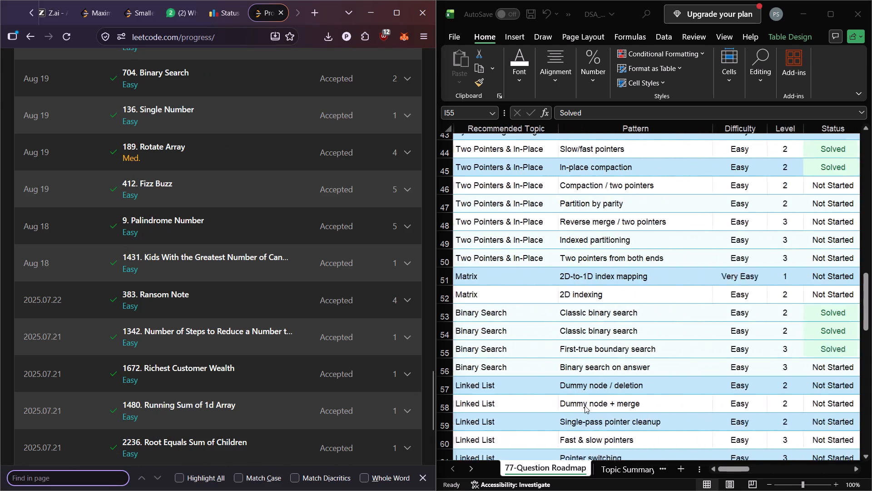
{"action": "scroll", "coordinate": [585, 406], "scroll_direction": "left", "scroll_amount": 3}
{"action": "left_click", "coordinate": [651, 402]}
{"action": "left_click", "coordinate": [655, 403]}
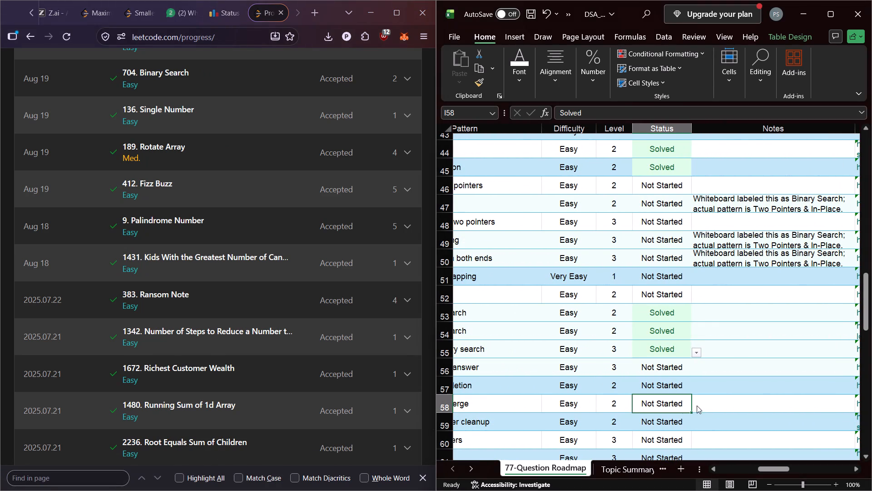
{"action": "left_click", "coordinate": [698, 408]}
{"action": "left_click", "coordinate": [665, 441]}
Set the Status of problem 83, Remove Duplicates from Sorted List, to Solved.
{"action": "left_click", "coordinate": [674, 420]}
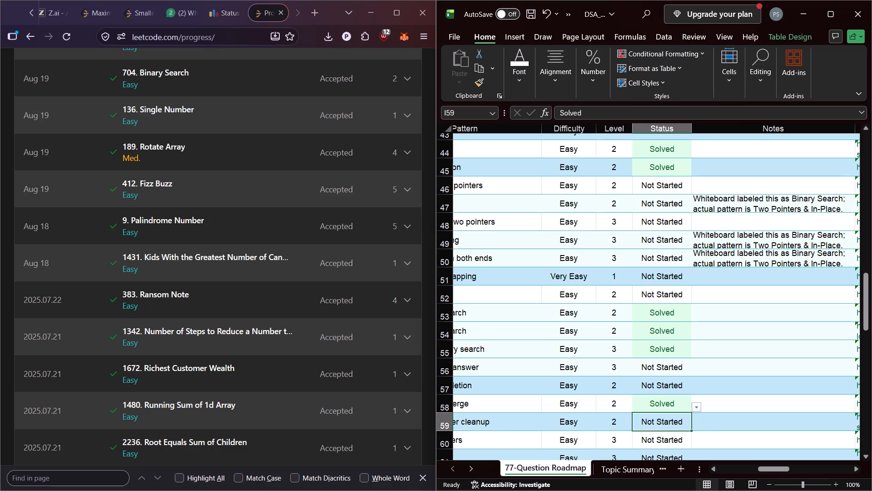
{"action": "left_click", "coordinate": [698, 426]}
{"action": "left_click", "coordinate": [657, 460]}
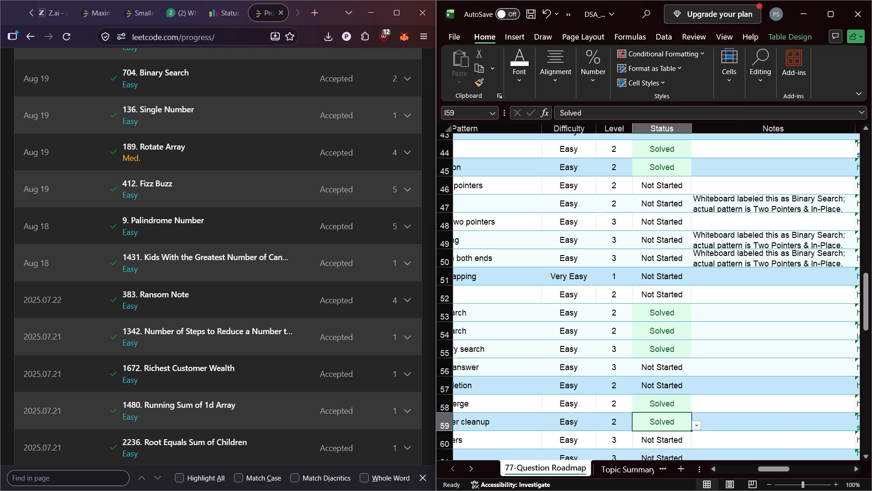
Bring the remaining Linked List problems into view in the roadmap and search the Practice History page for 141, Linked List Cycle.
{"action": "scroll", "coordinate": [648, 425], "scroll_direction": "right", "scroll_amount": 3}
{"action": "scroll", "coordinate": [648, 425], "scroll_direction": "down", "scroll_amount": 1}
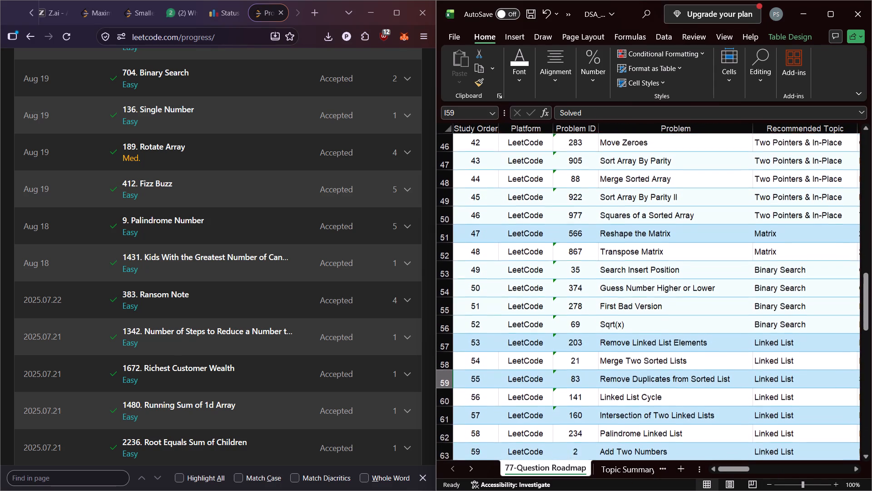
{"action": "scroll", "coordinate": [648, 425], "scroll_direction": "down", "scroll_amount": 3}
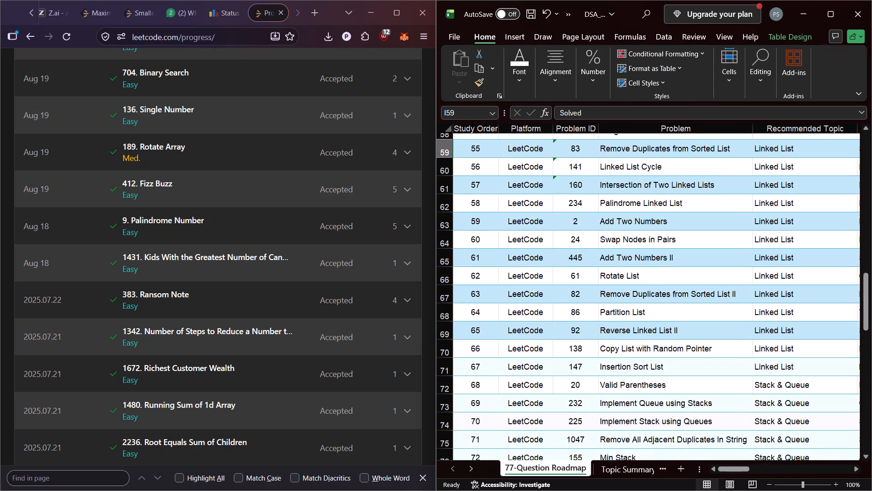
{"action": "scroll", "coordinate": [648, 425], "scroll_direction": "down", "scroll_amount": 2}
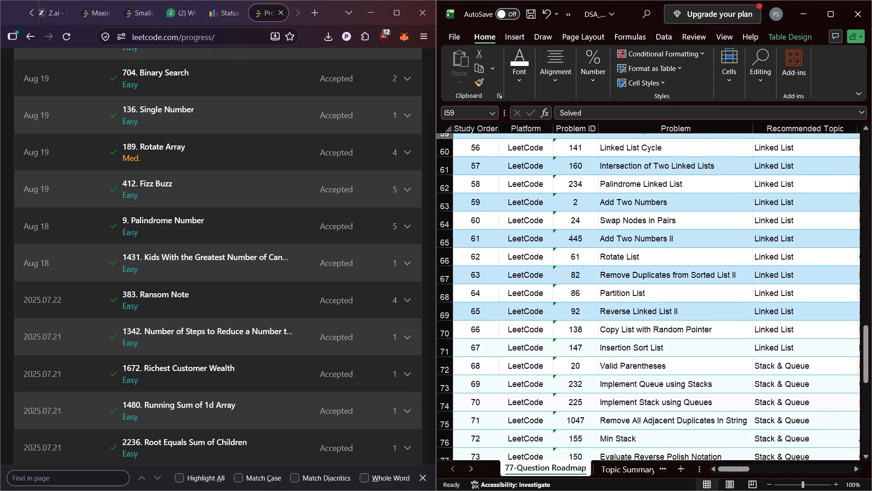
{"action": "left_click", "coordinate": [66, 479]}
{"action": "type", "text": "141"}
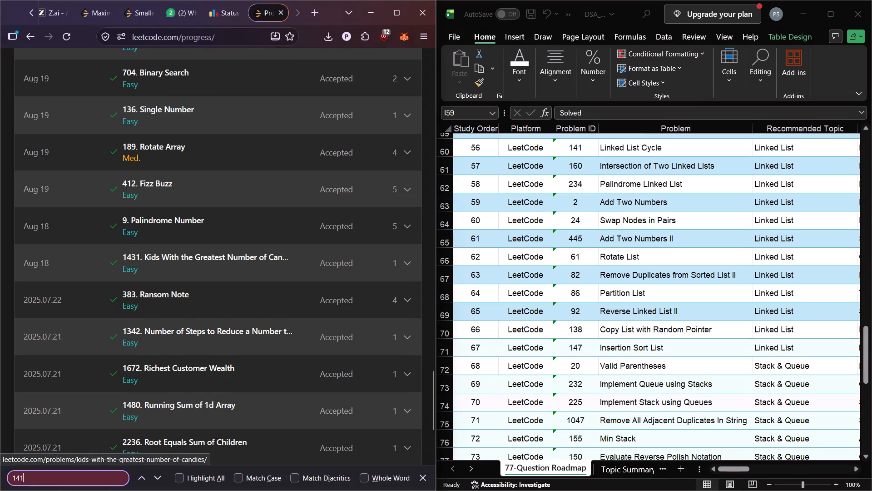
Change the Practice History page search to 160 to look for Intersection of Two Linked Lists.
{"action": "key", "text": "BackSpace"}
{"action": "key", "text": "BackSpace"}
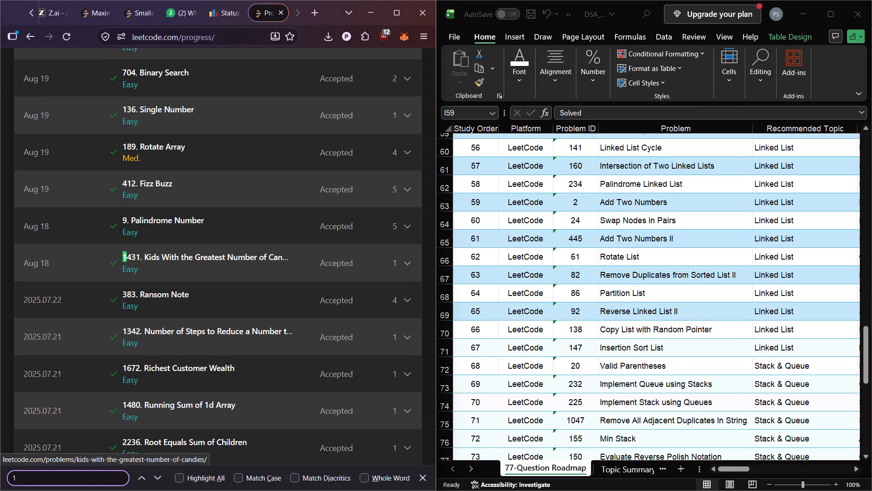
{"action": "type", "text": "60"}
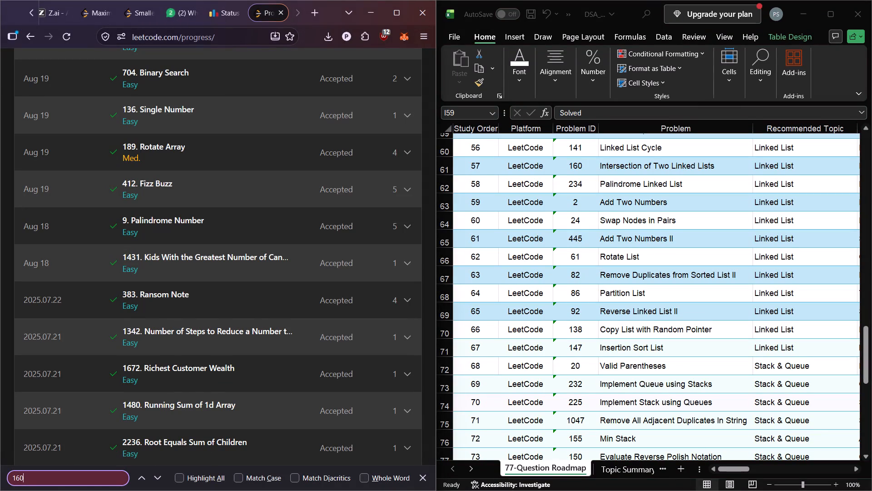
Replace the Practice History page search with 234 to look for Palindrome Linked List.
{"action": "key", "text": "BackSpace"}
{"action": "key", "text": "BackSpace"}
{"action": "key", "text": "BackSpace"}
{"action": "type", "text": "234"}
Search the Practice History page for problem 2, Add Two Numbers, first by 2 and then by "Add t".
{"action": "key", "text": "BackSpace"}
{"action": "key", "text": "BackSpace"}
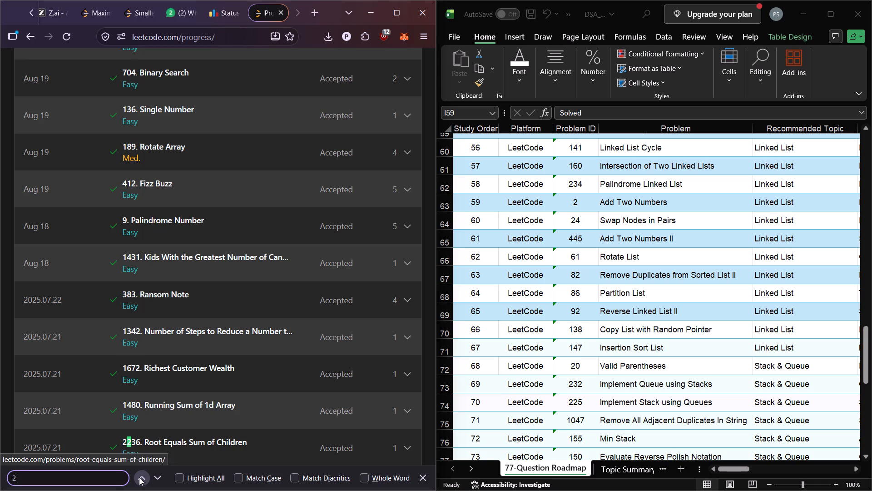
{"action": "left_click", "coordinate": [154, 477]}
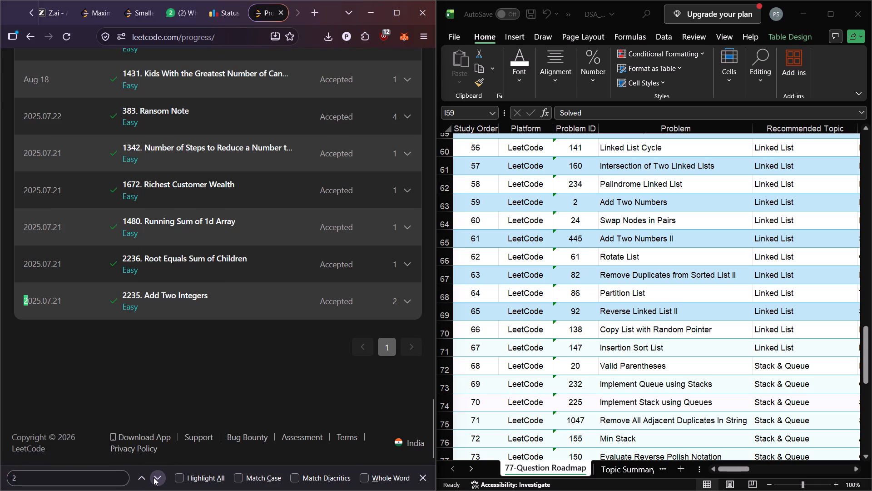
{"action": "left_click", "coordinate": [102, 475]}
{"action": "key", "text": "BackSpace"}
{"action": "type", "text": "Add t"}
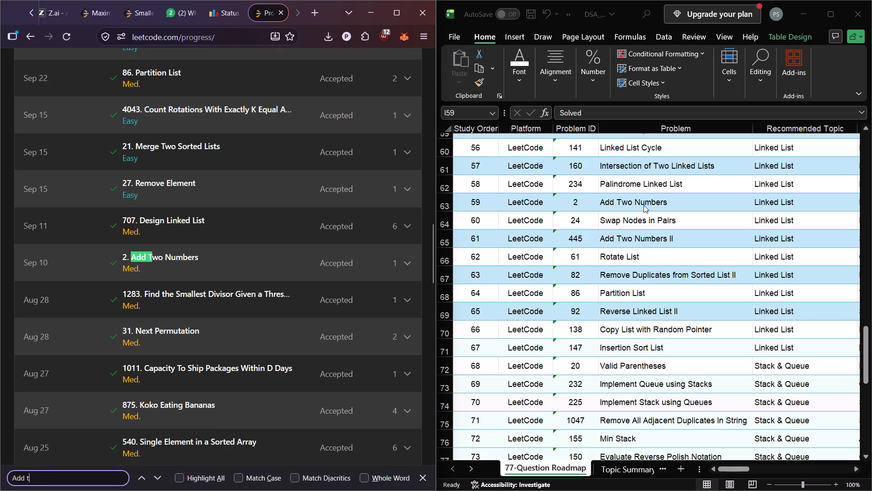
Set the Status of problem 2, Add Two Numbers, to Solved in the Excel roadmap.
{"action": "scroll", "coordinate": [644, 205], "scroll_direction": "left", "scroll_amount": 8}
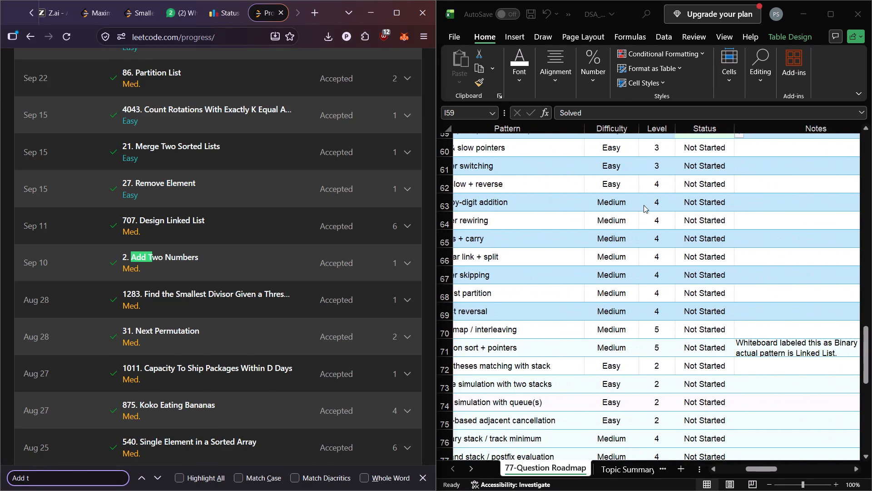
{"action": "scroll", "coordinate": [644, 205], "scroll_direction": "left", "scroll_amount": 2}
{"action": "left_click", "coordinate": [661, 203]}
{"action": "left_click", "coordinate": [678, 203]}
{"action": "left_click", "coordinate": [710, 206]}
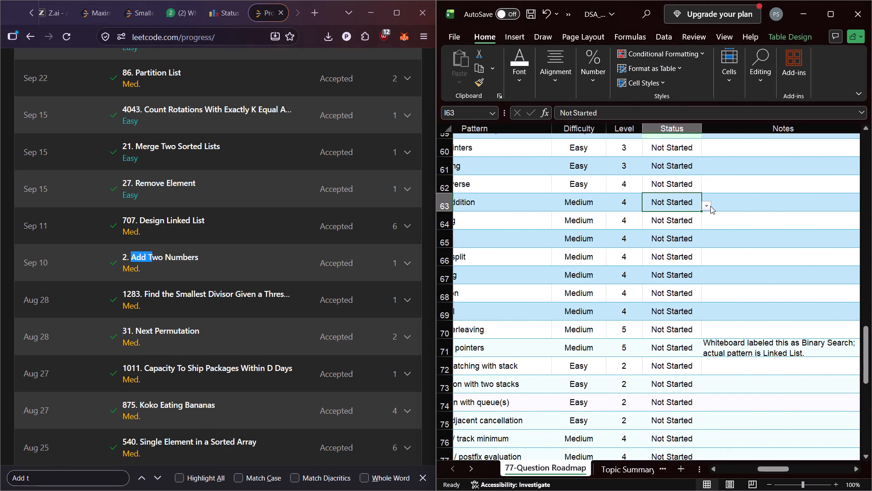
{"action": "left_click", "coordinate": [665, 243]}
{"action": "scroll", "coordinate": [665, 243], "scroll_direction": "right", "scroll_amount": 5}
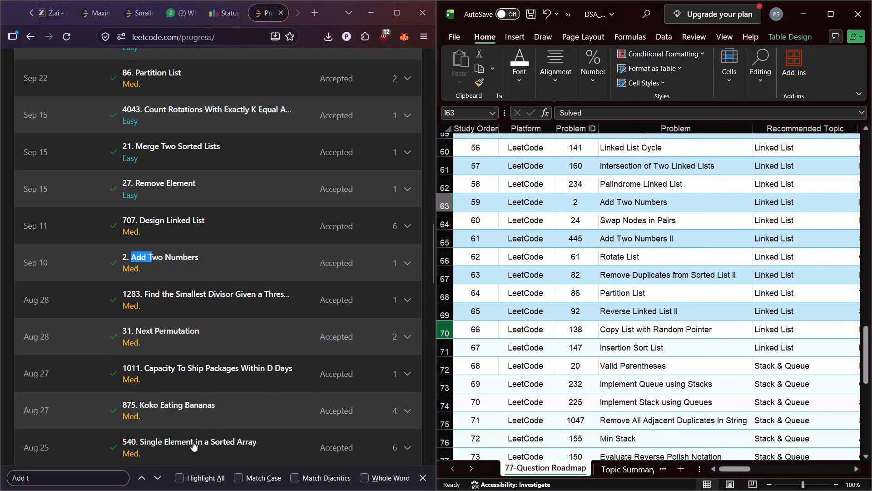
Replace the Practice History page search with 24 and go through the matches to look for Swap Nodes in Pairs.
{"action": "left_click", "coordinate": [90, 476]}
{"action": "key", "text": "BackSpace"}
{"action": "key", "text": "BackSpace"}
{"action": "key", "text": "BackSpace"}
{"action": "key", "text": "BackSpace"}
{"action": "key", "text": "BackSpace"}
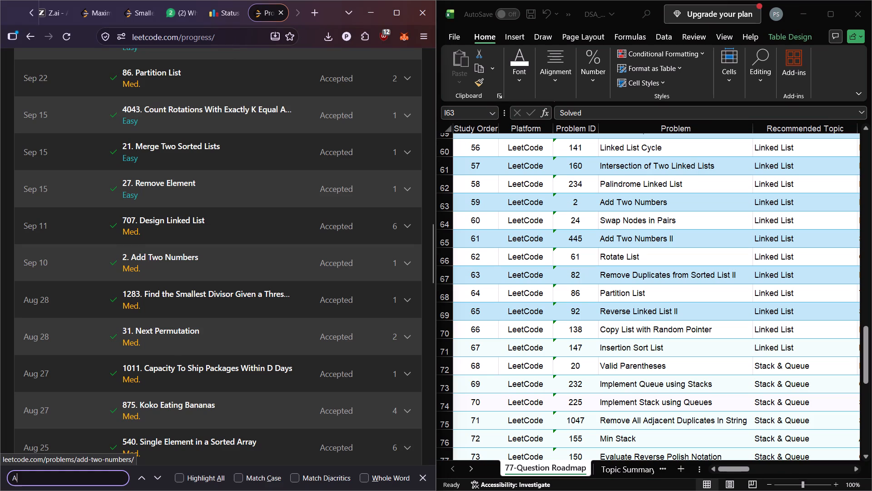
{"action": "type", "text": "24"}
{"action": "left_click", "coordinate": [154, 474]}
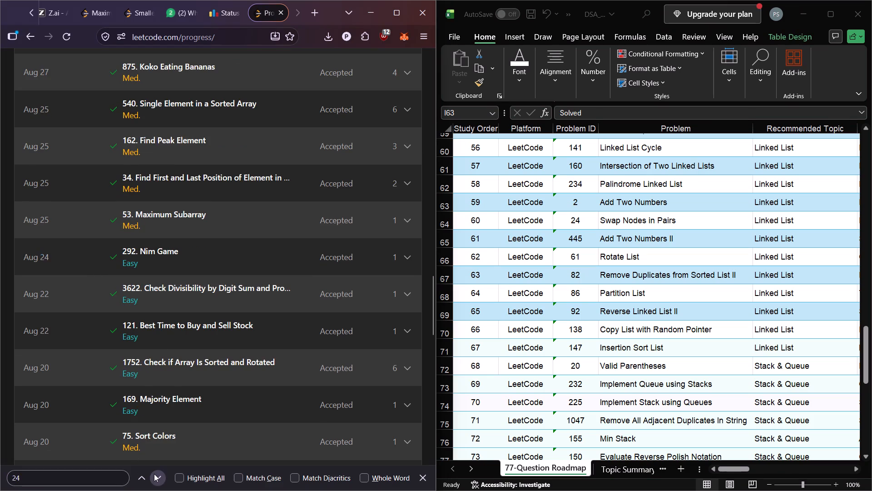
{"action": "double_click", "coordinate": [154, 474]}
{"action": "left_click", "coordinate": [154, 475]}
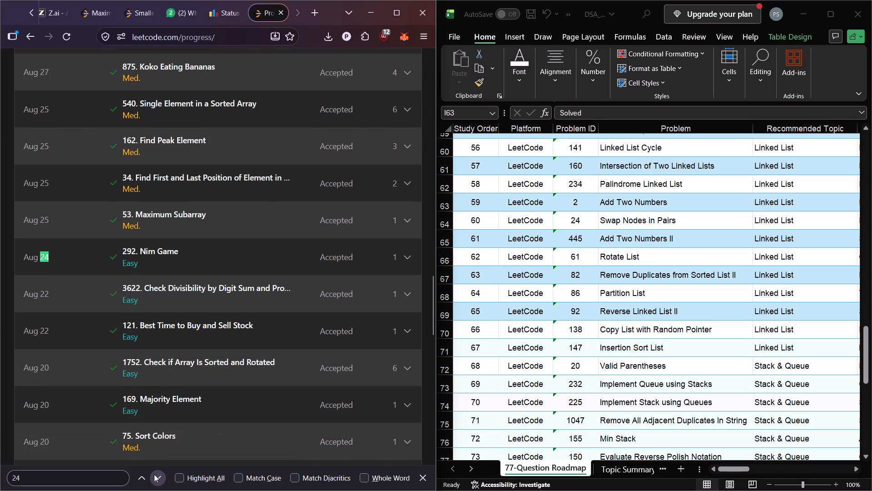
Change the Practice History page search to 445 to look for Add Two Numbers II.
{"action": "left_click", "coordinate": [87, 478]}
{"action": "key", "text": "BackSpace"}
{"action": "key", "text": "BackSpace"}
{"action": "type", "text": "445"}
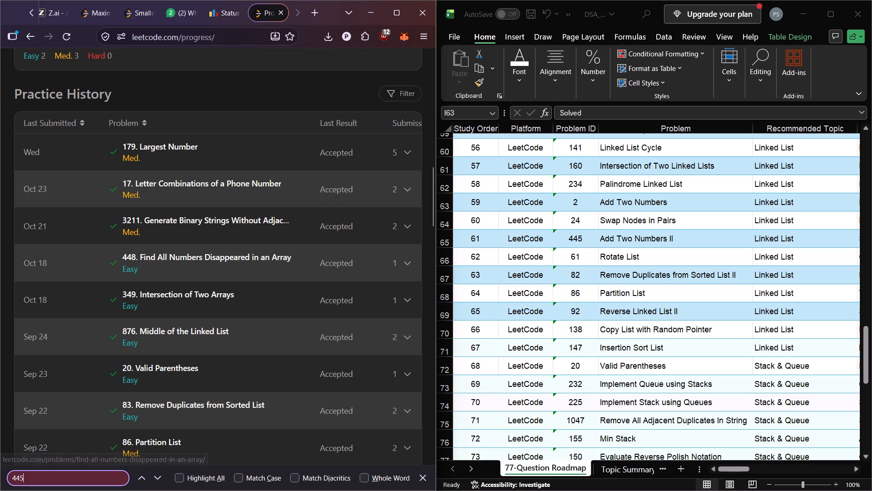
Search the Practice History page for 61 and check the matches for Rotate List.
{"action": "key", "text": "BackSpace"}
{"action": "key", "text": "BackSpace"}
{"action": "key", "text": "BackSpace"}
{"action": "type", "text": "61"}
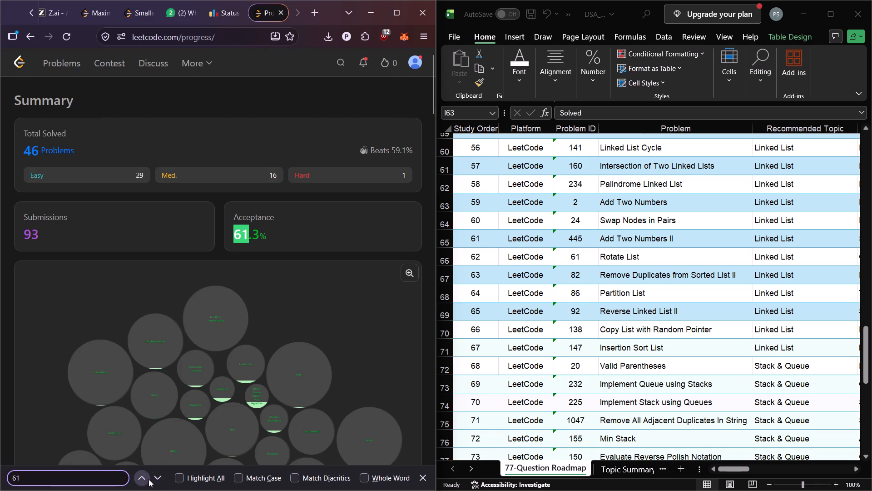
{"action": "left_click", "coordinate": [149, 479]}
{"action": "left_click", "coordinate": [149, 480]}
Replace the Practice History page search with 82 to look for Remove Duplicates from Sorted List II.
{"action": "left_click", "coordinate": [90, 477]}
{"action": "key", "text": "BackSpace"}
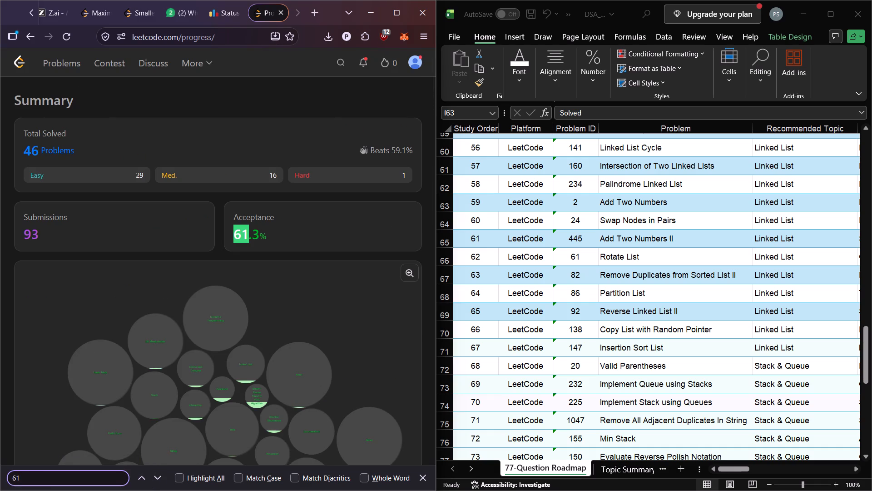
{"action": "key", "text": "BackSpace"}
{"action": "type", "text": "82"}
Change the Practice History page search to 86 to look for Partition List.
{"action": "key", "text": "BackSpace"}
{"action": "key", "text": "BackSpace"}
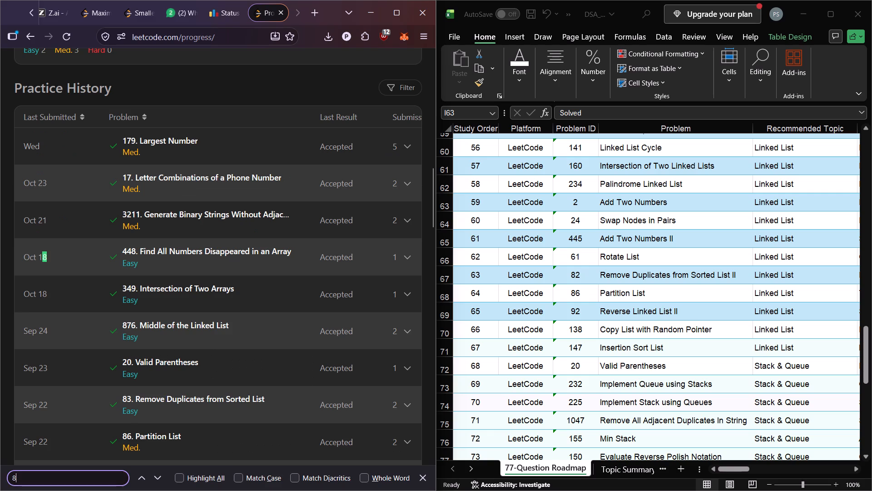
{"action": "key", "text": "BackSpace"}
{"action": "type", "text": "86"}
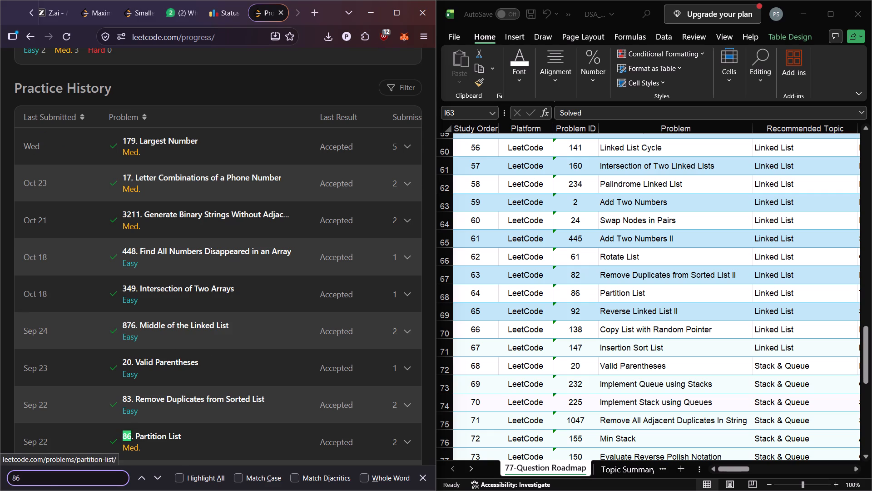
Search the Practice History page for 92 and check the matches for Reverse Linked List II.
{"action": "key", "text": "BackSpace"}
{"action": "key", "text": "BackSpace"}
{"action": "type", "text": "92"}
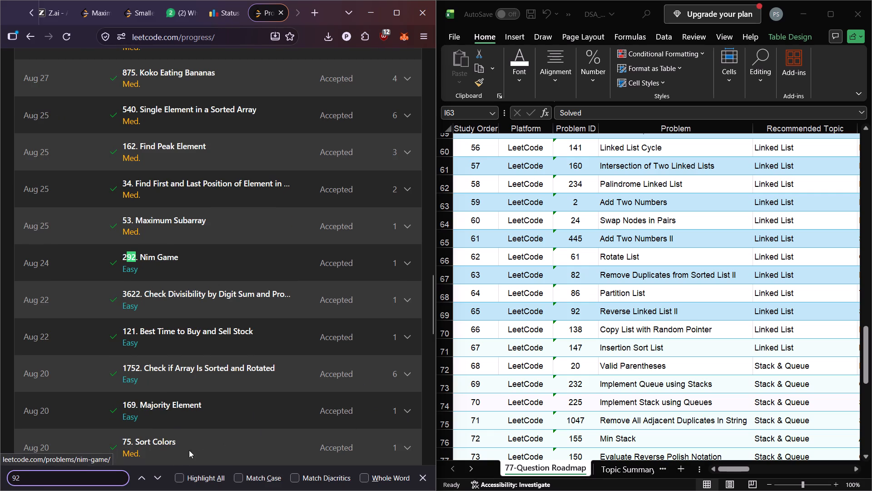
{"action": "left_click", "coordinate": [153, 475]}
{"action": "left_click", "coordinate": [153, 475]}
Set the Status of problem 86, Partition List, to Solved in the Excel roadmap.
{"action": "scroll", "coordinate": [635, 294], "scroll_direction": "left", "scroll_amount": 9}
{"action": "double_click", "coordinate": [660, 293]}
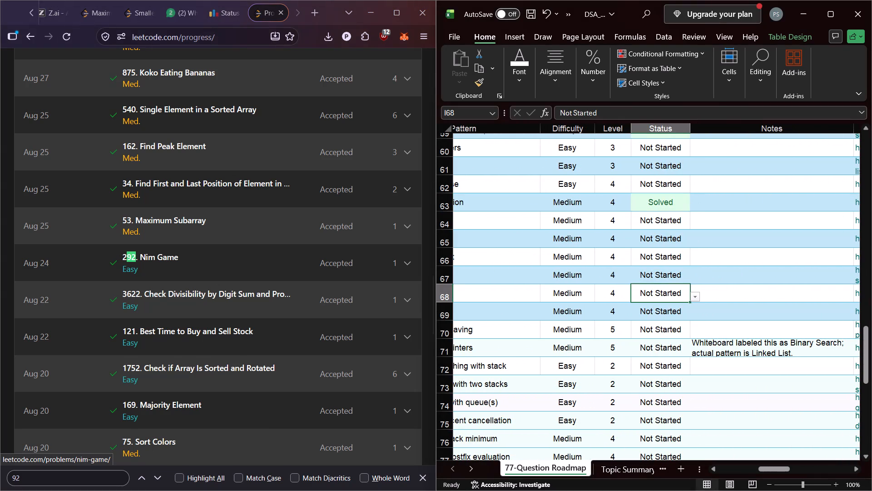
{"action": "left_click", "coordinate": [694, 297]}
{"action": "left_click", "coordinate": [644, 333]}
Return to the LeetCode progress page and search for 138 to look for Copy List with Random Pointer.
{"action": "scroll", "coordinate": [644, 333], "scroll_direction": "right", "scroll_amount": 3}
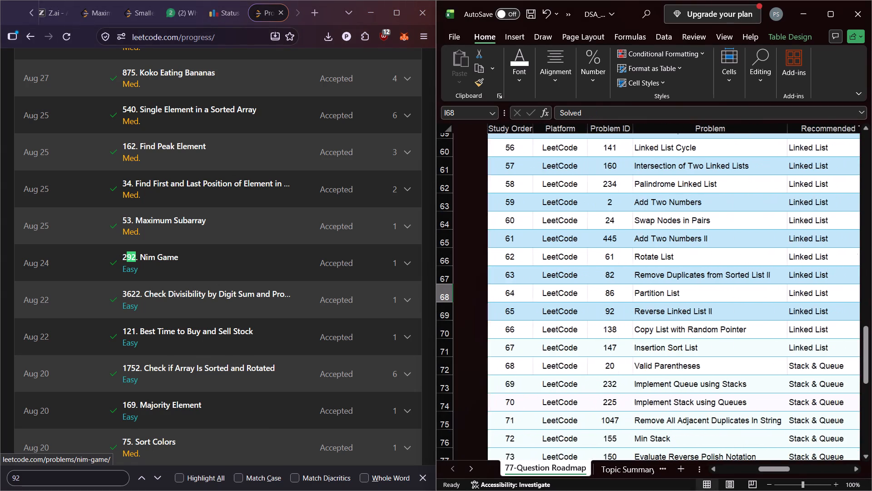
{"action": "scroll", "coordinate": [556, 364], "scroll_direction": "down", "scroll_amount": 1}
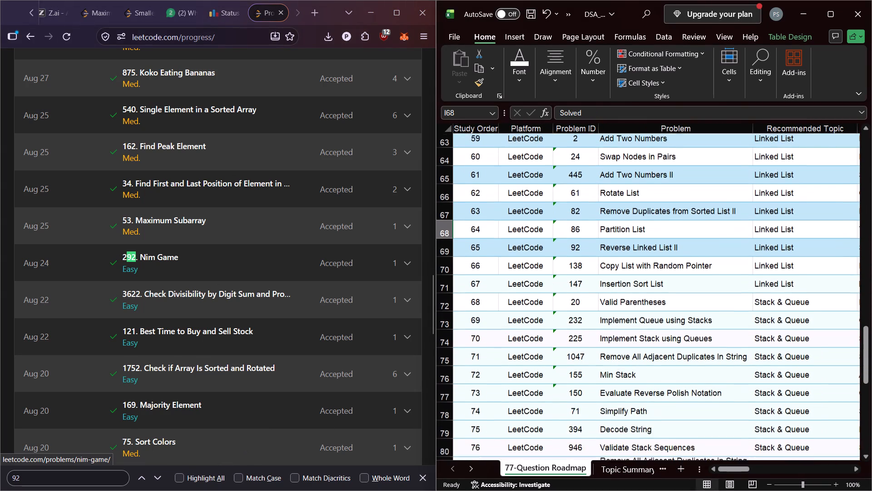
{"action": "scroll", "coordinate": [556, 364], "scroll_direction": "down", "scroll_amount": 3}
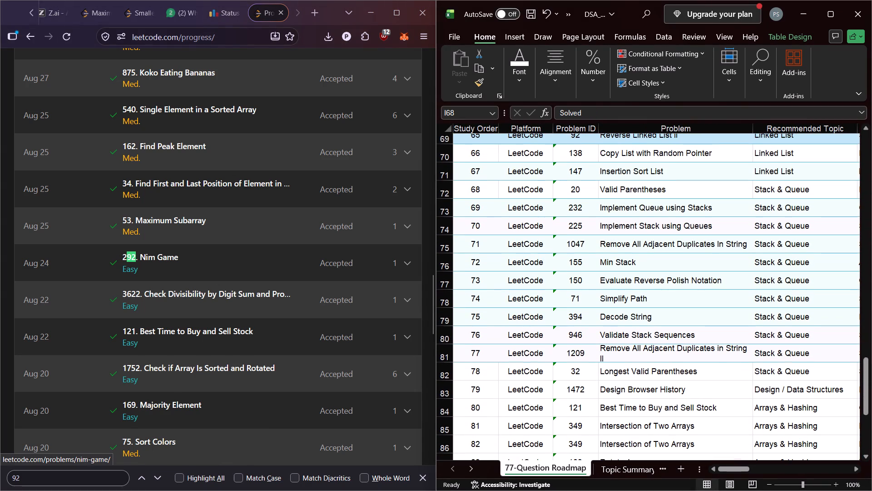
{"action": "left_click", "coordinate": [74, 480]}
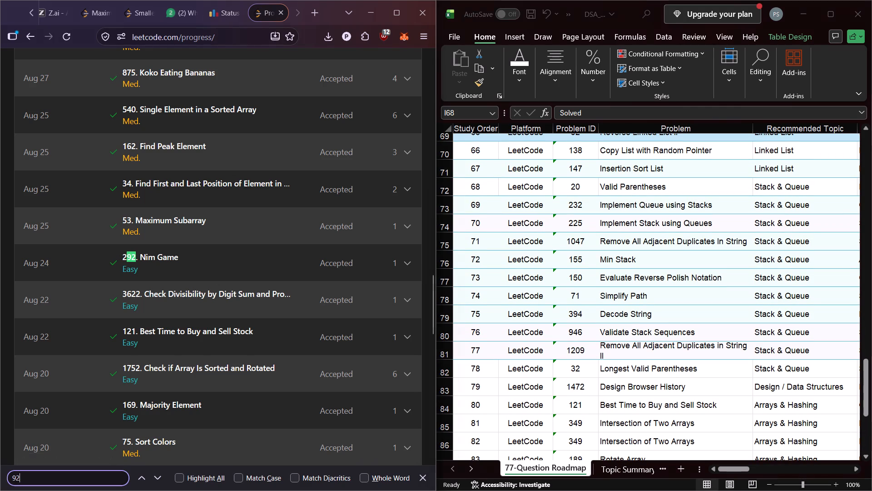
{"action": "key", "text": "BackSpace"}
{"action": "key", "text": "BackSpace"}
{"action": "key", "text": "BackSpace"}
{"action": "type", "text": "138"}
Change the Practice History page search to 147 to look for Insertion Sort List.
{"action": "key", "text": "BackSpace"}
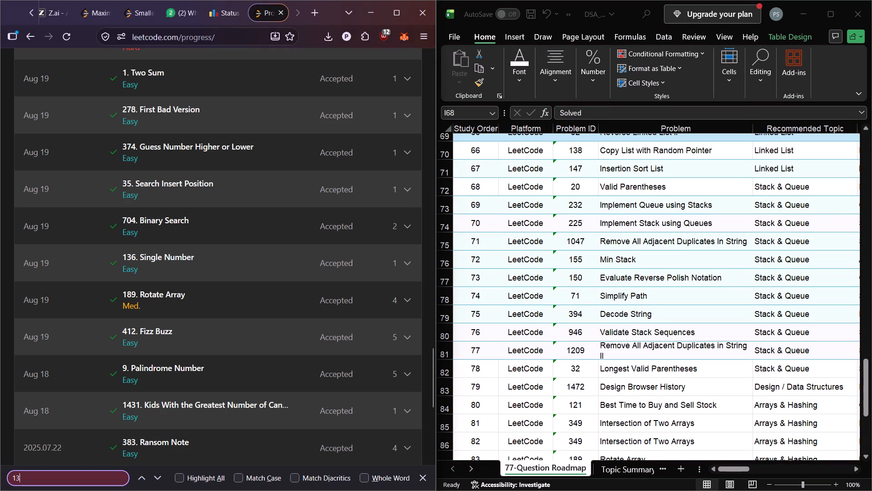
{"action": "key", "text": "BackSpace"}
{"action": "type", "text": "47"}
Search the Practice History page for problem 20, Valid Parentheses, first by 20 and then by "valid".
{"action": "key", "text": "BackSpace"}
{"action": "key", "text": "BackSpace"}
{"action": "key", "text": "BackSpace"}
{"action": "type", "text": "20"}
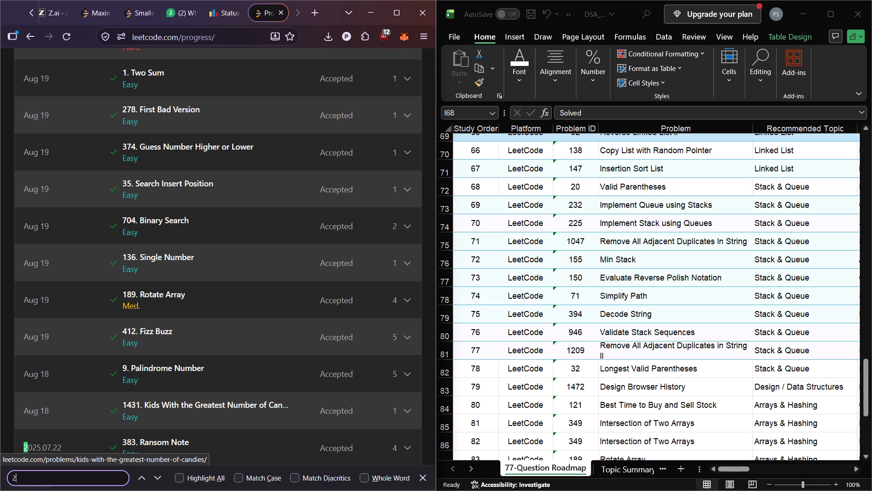
{"action": "key", "text": "BackSpace"}
{"action": "key", "text": "BackSpace"}
{"action": "key", "text": "BackSpace"}
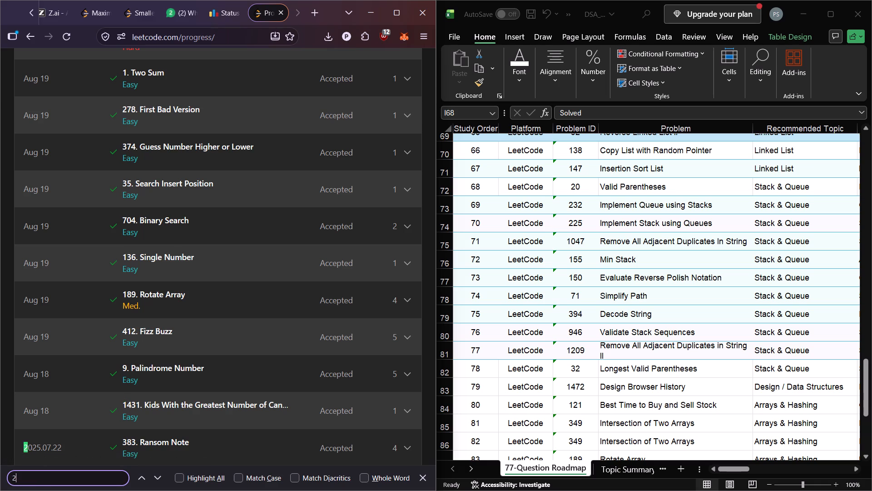
{"action": "type", "text": "valid"}
Replace the Practice History page search with 232 to look for Implement Queue using Stacks.
{"action": "key", "text": "BackSpace"}
{"action": "key", "text": "BackSpace"}
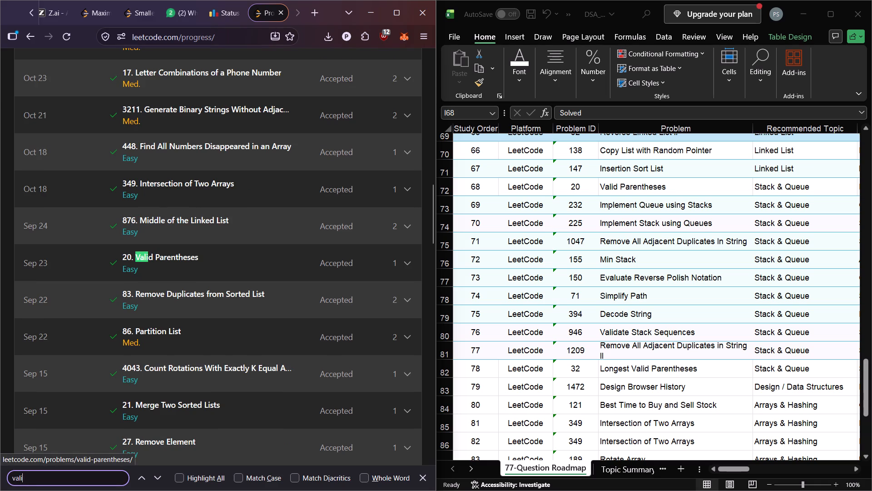
{"action": "key", "text": "BackSpace"}
{"action": "key", "text": "BackSpace"}
{"action": "key", "text": "BackSpace"}
{"action": "type", "text": "232"}
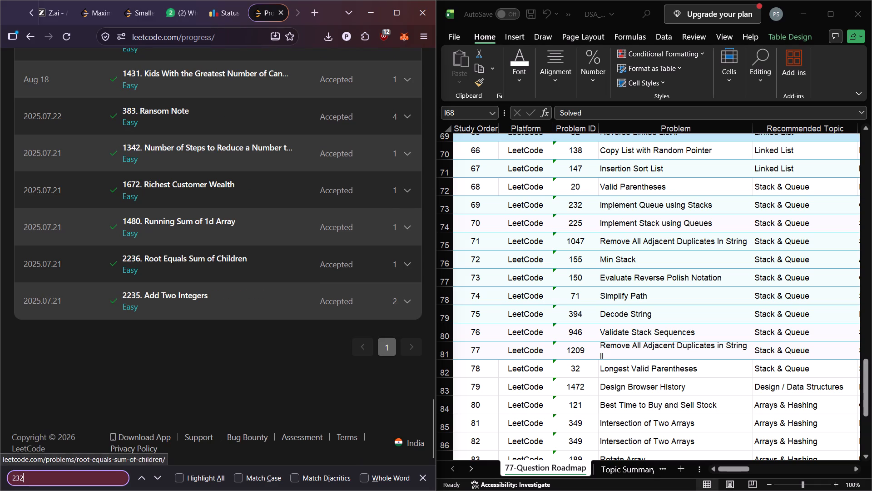
Change the Practice History page search to 225 to look for Implement Stack using Queues.
{"action": "key", "text": "BackSpace"}
{"action": "key", "text": "BackSpace"}
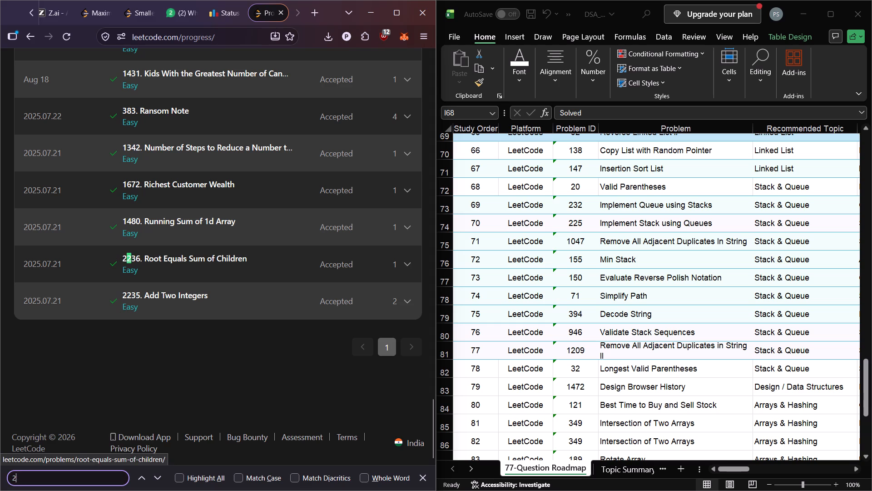
{"action": "type", "text": "25"}
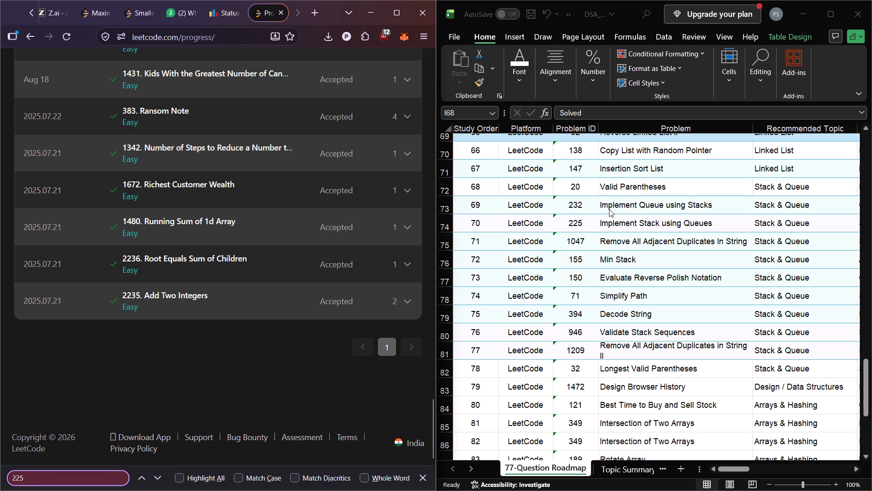
Set the Status of problem 20, Valid Parentheses, to Solved in the Excel roadmap.
{"action": "right_click", "coordinate": [658, 174]}
{"action": "scroll", "coordinate": [666, 188], "scroll_direction": "left", "scroll_amount": 3}
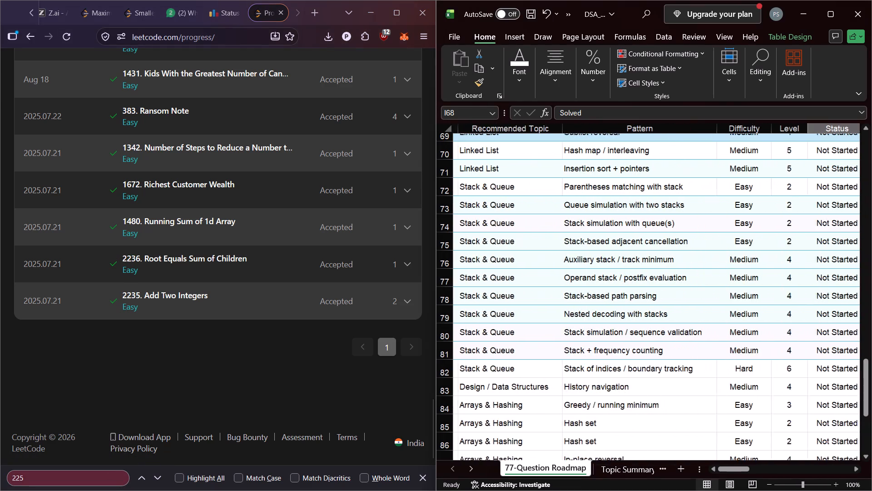
{"action": "scroll", "coordinate": [666, 188], "scroll_direction": "left", "scroll_amount": 3}
{"action": "left_click", "coordinate": [681, 187]}
{"action": "left_click", "coordinate": [727, 192]}
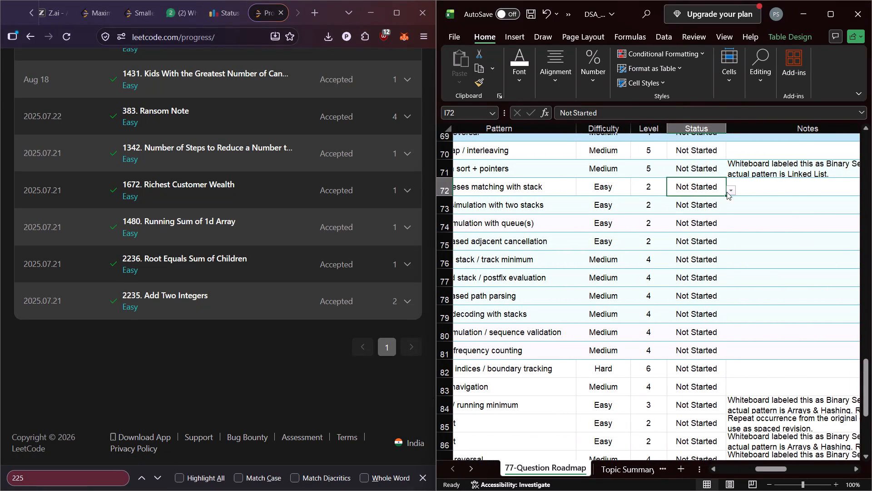
{"action": "left_click", "coordinate": [699, 222]}
Return to the LeetCode progress page and search for 1047 to look for Remove All Adjacent Duplicates In String.
{"action": "scroll", "coordinate": [677, 193], "scroll_direction": "right", "scroll_amount": 3}
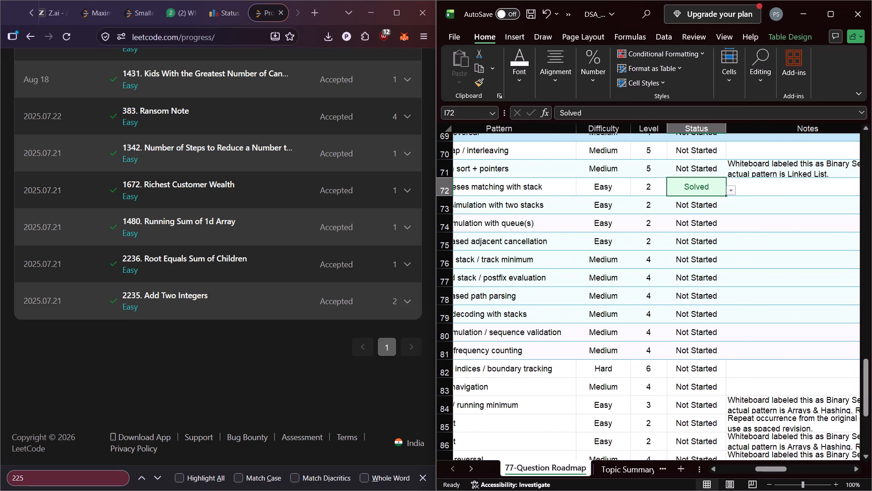
{"action": "scroll", "coordinate": [644, 194], "scroll_direction": "right", "scroll_amount": 3}
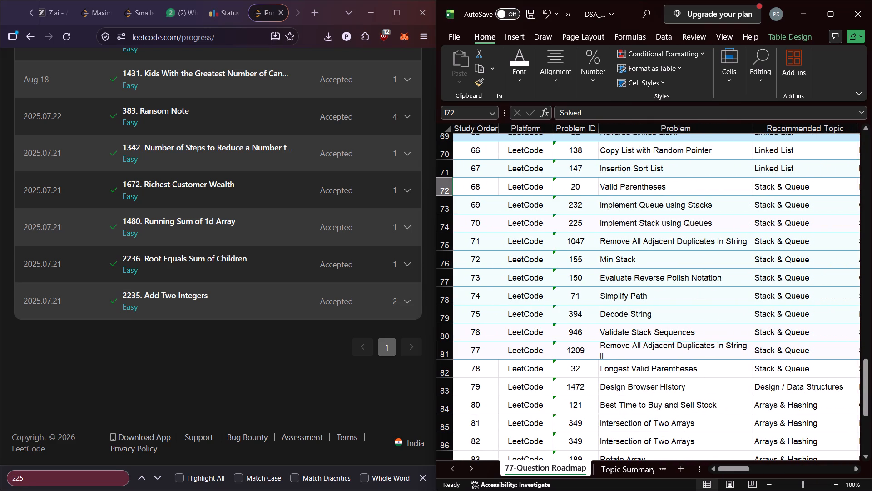
{"action": "scroll", "coordinate": [548, 240], "scroll_direction": "down", "scroll_amount": 2}
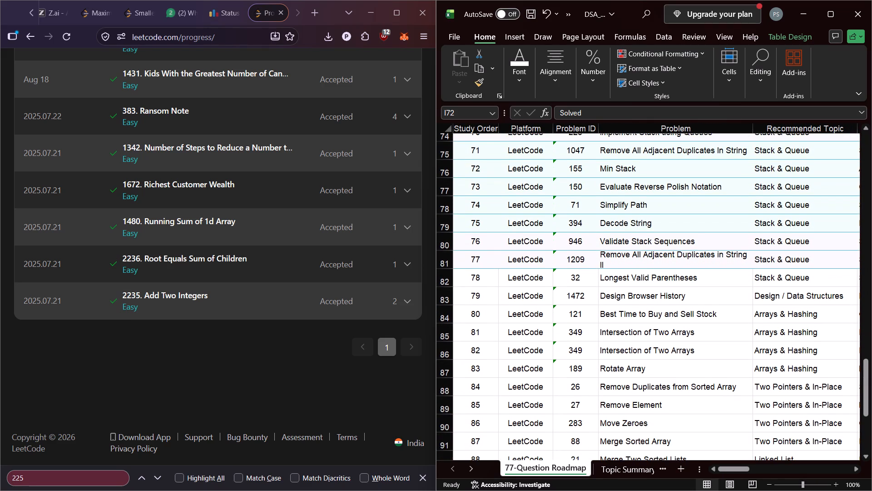
{"action": "scroll", "coordinate": [548, 240], "scroll_direction": "down", "scroll_amount": 1}
{"action": "left_click", "coordinate": [79, 473]}
{"action": "key", "text": "BackSpace"}
{"action": "key", "text": "BackSpace"}
{"action": "key", "text": "BackSpace"}
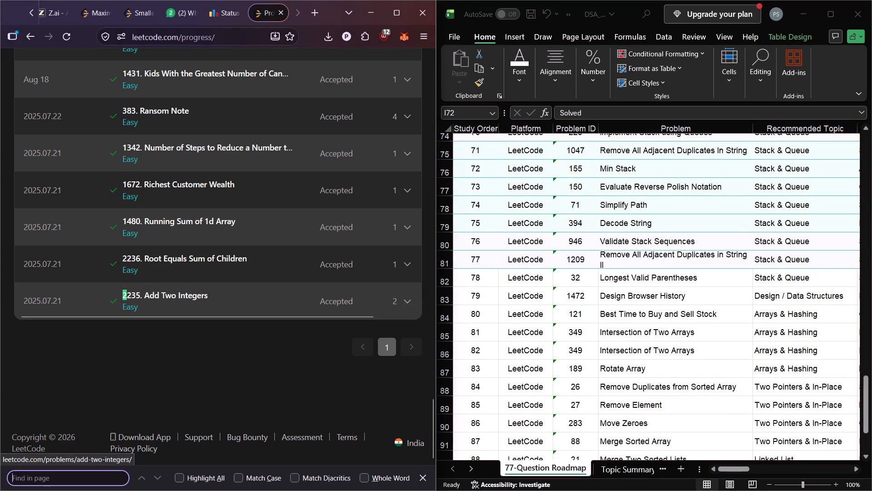
{"action": "type", "text": "1047"}
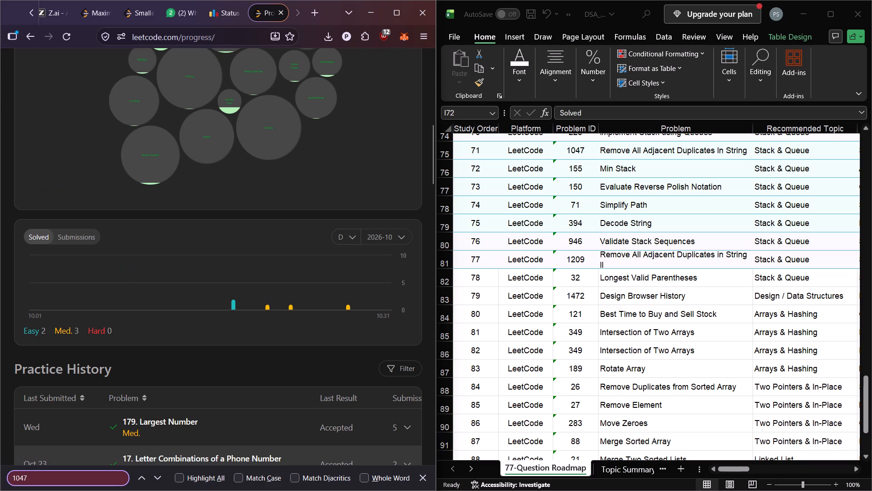
Change the Practice History page search to 155 to look for Min Stack.
{"action": "key", "text": "BackSpace"}
{"action": "key", "text": "BackSpace"}
{"action": "key", "text": "BackSpace"}
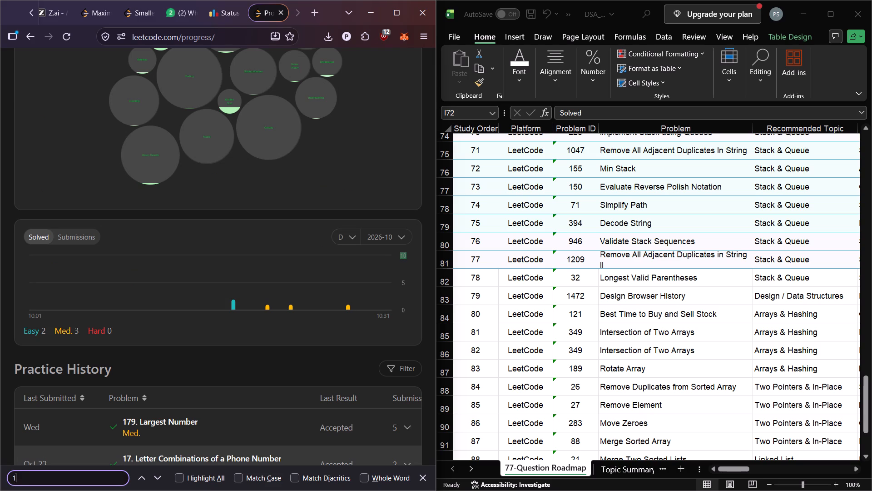
{"action": "type", "text": "55"}
Change the Practice History page search to 150 to look for Evaluate Reverse Polish Notation.
{"action": "key", "text": "BackSpace"}
{"action": "key", "text": "BackSpace"}
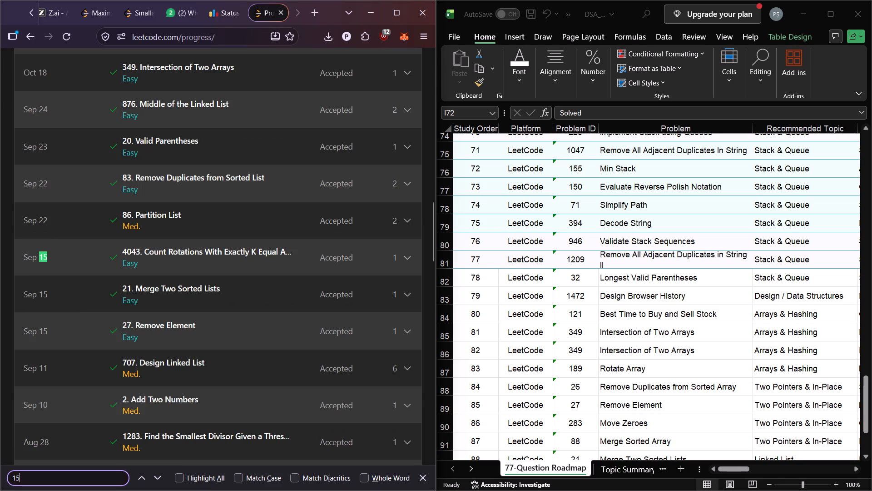
{"action": "type", "text": "50"}
Replace the Practice History page search with 71 to look for Simplify Path.
{"action": "key", "text": "BackSpace"}
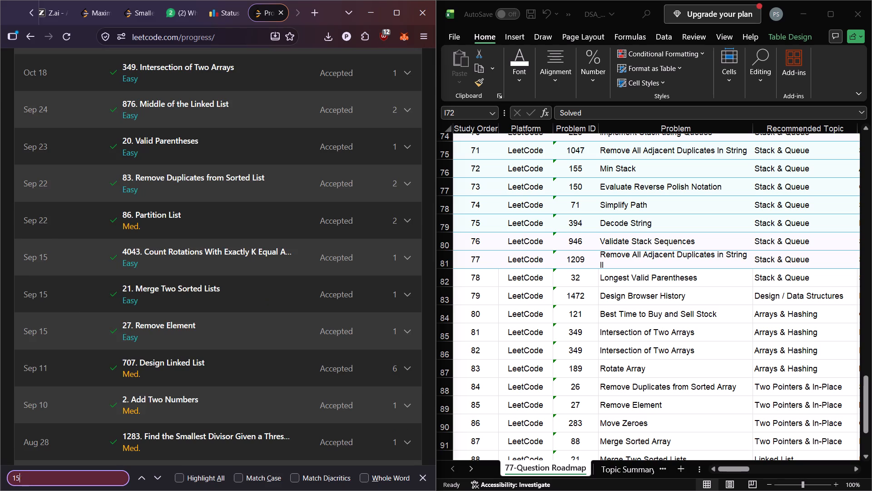
{"action": "key", "text": "BackSpace"}
{"action": "key", "text": "BackSpace"}
{"action": "type", "text": "70"}
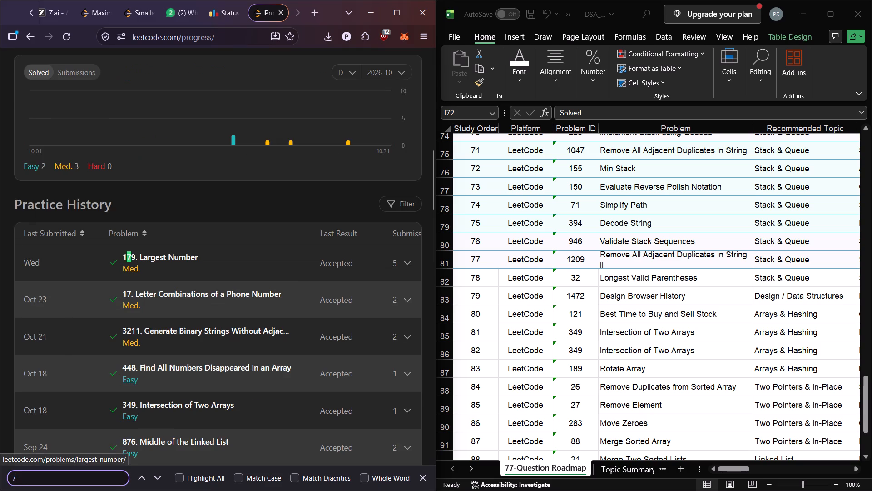
{"action": "key", "text": "BackSpace"}
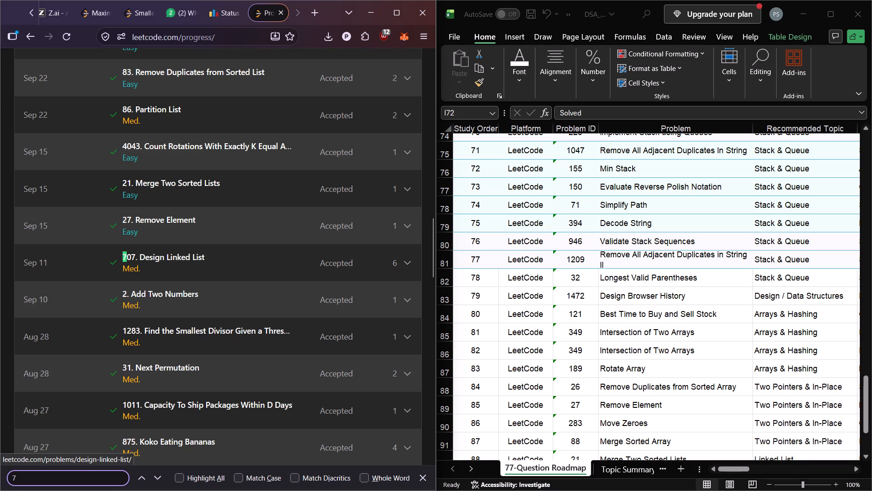
{"action": "key", "text": "1"}
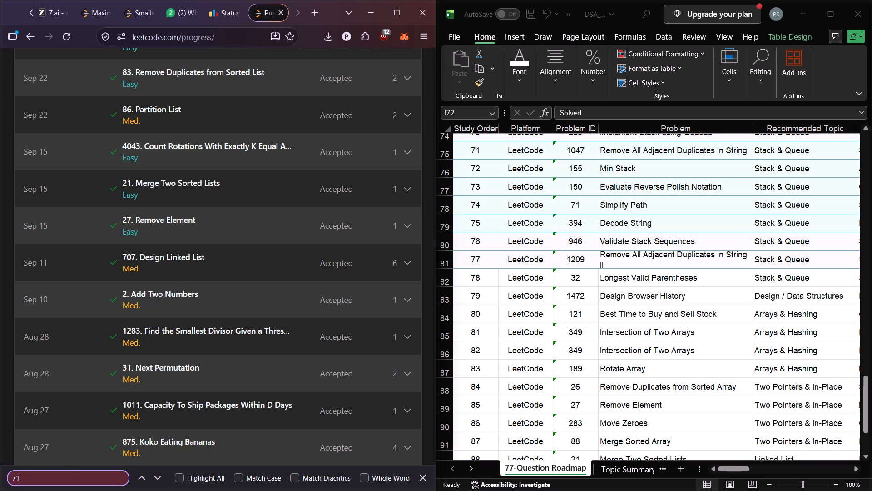
Change the Practice History page search to 394 to look for Decode String.
{"action": "key", "text": "BackSpace"}
{"action": "key", "text": "BackSpace"}
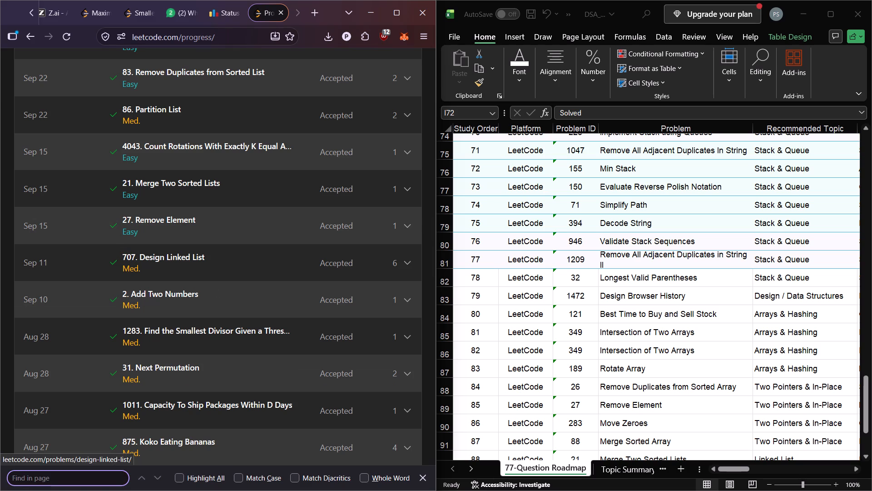
{"action": "type", "text": "394"}
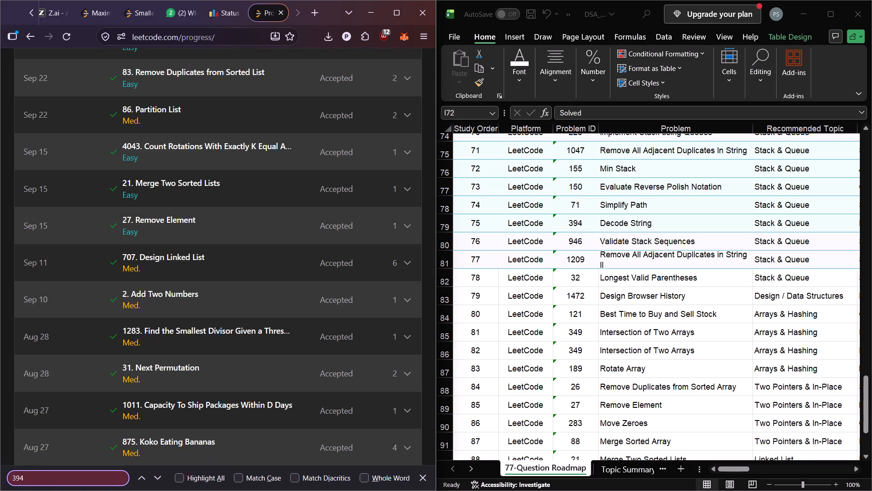
Change the Practice History page search to 946 to look for Validate Stack Sequences.
{"action": "key", "text": "BackSpace"}
{"action": "key", "text": "BackSpace"}
{"action": "key", "text": "BackSpace"}
{"action": "type", "text": "946"}
Replace the Practice History page search with 1209 to look for Remove All Adjacent Duplicates in String II.
{"action": "key", "text": "BackSpace"}
{"action": "key", "text": "BackSpace"}
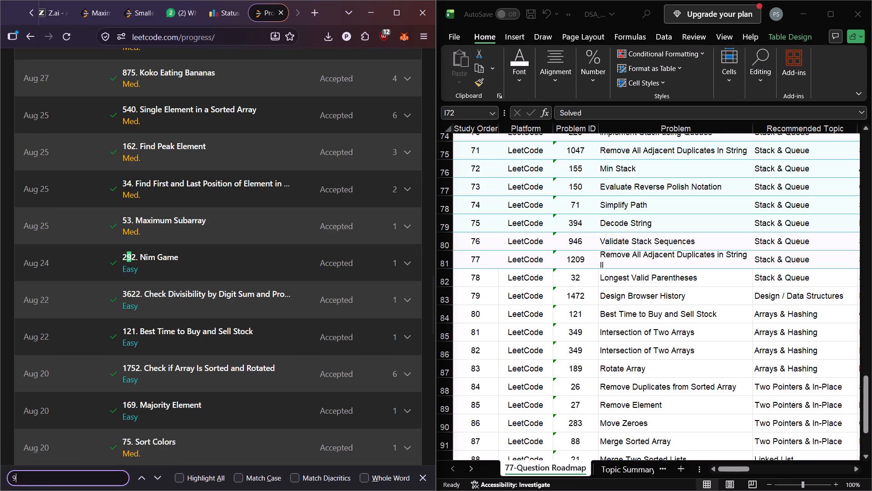
{"action": "key", "text": "BackSpace"}
{"action": "type", "text": "1209"}
Search the Practice History page for 32 to look for Longest Valid Parentheses, and check for further matches.
{"action": "key", "text": "BackSpace"}
{"action": "key", "text": "BackSpace"}
{"action": "key", "text": "BackSpace"}
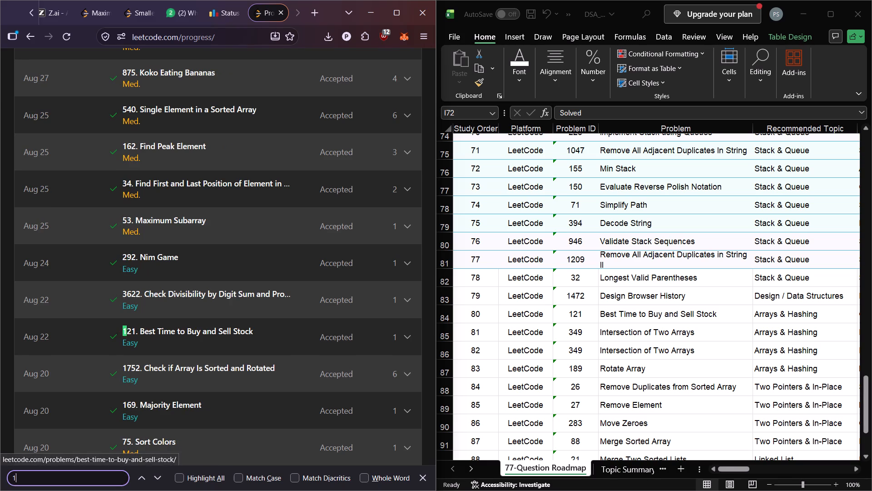
{"action": "key", "text": "BackSpace"}
{"action": "type", "text": "32"}
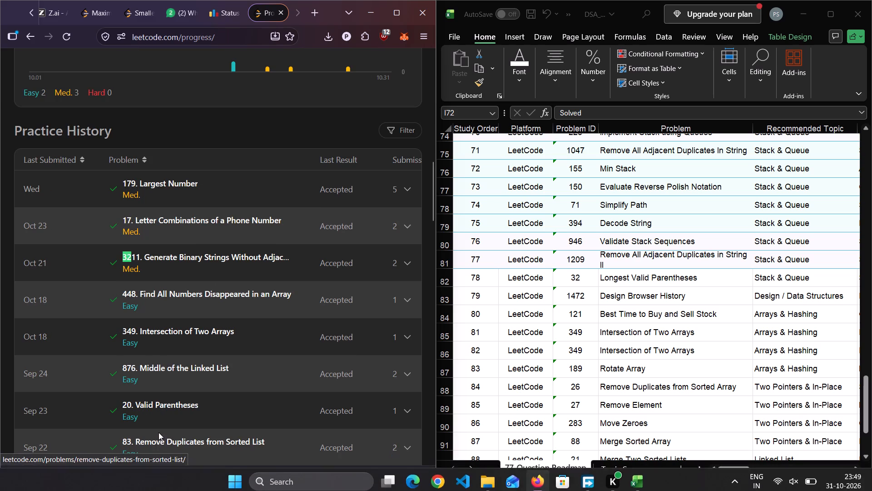
{"action": "left_click", "coordinate": [165, 477]}
{"action": "left_click", "coordinate": [163, 477]}
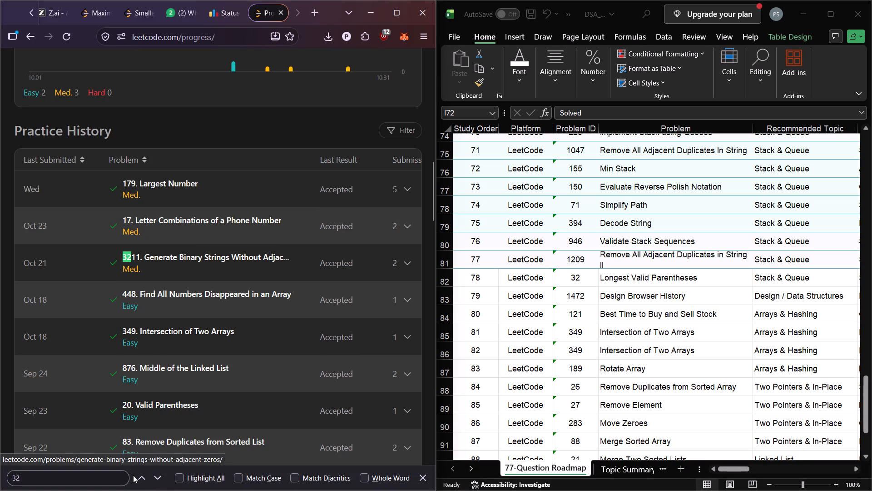
Change the Practice History page search to 1472 to look for Design Browser History.
{"action": "left_click", "coordinate": [116, 476]}
{"action": "key", "text": "BackSpace"}
{"action": "key", "text": "BackSpace"}
{"action": "type", "text": "1472"}
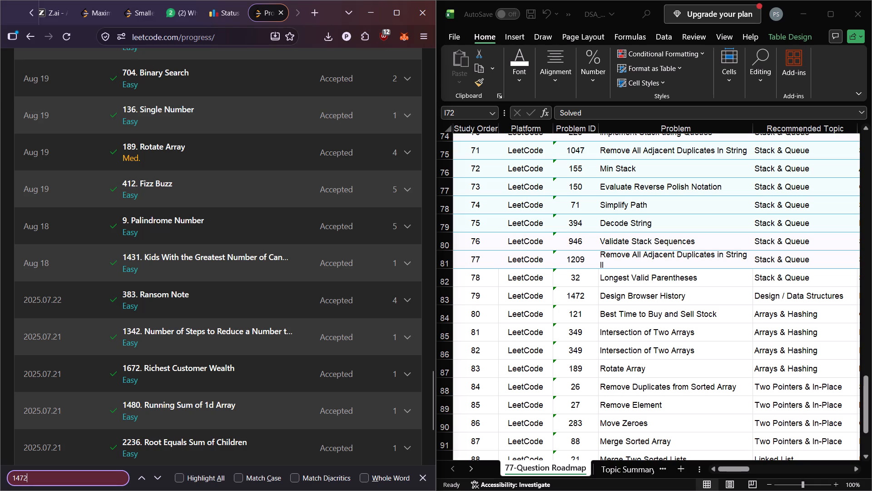
Replace the Practice History page search with 121 to look for Best Time to Buy and Sell Stock.
{"action": "key", "text": "BackSpace"}
{"action": "key", "text": "BackSpace"}
{"action": "key", "text": "BackSpace"}
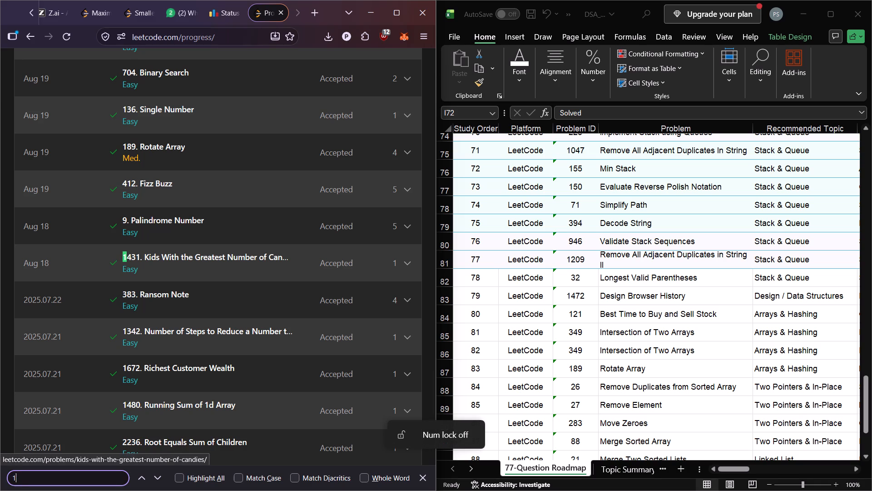
{"action": "key", "text": "BackSpace"}
{"action": "key", "text": "1"}
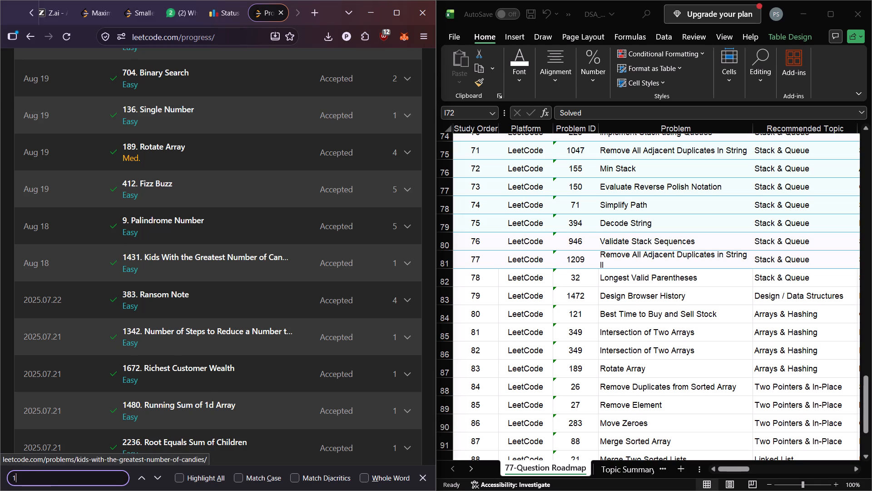
{"action": "key", "text": "BackSpace"}
{"action": "type", "text": "121"}
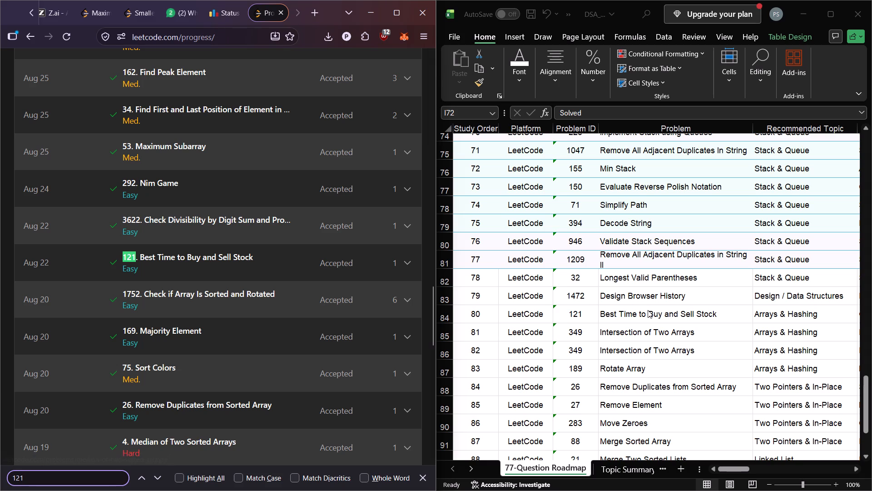
In the Excel roadmap, set the status of problem 121, Best Time to Buy and Sell Stock, to Solved.
{"action": "scroll", "coordinate": [647, 311], "scroll_direction": "left", "scroll_amount": 8}
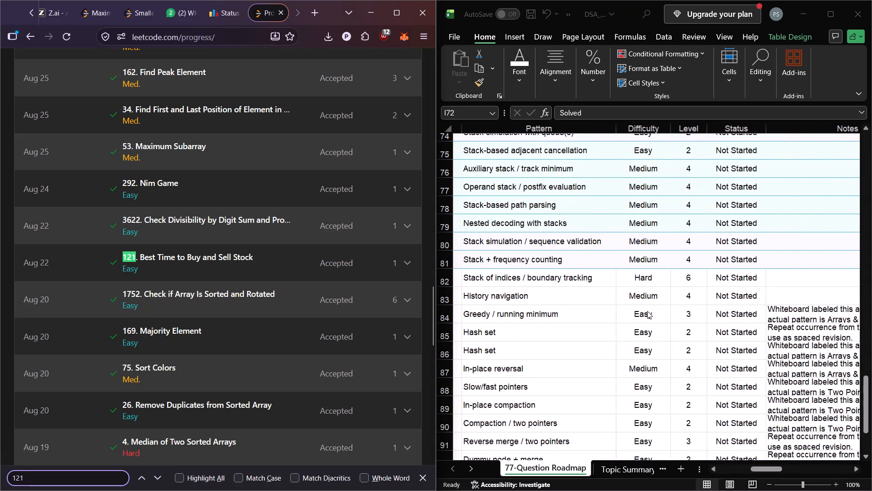
{"action": "scroll", "coordinate": [647, 311], "scroll_direction": "left", "scroll_amount": 1}
{"action": "left_click", "coordinate": [724, 314]}
{"action": "left_click", "coordinate": [734, 314]}
{"action": "left_click", "coordinate": [767, 319]}
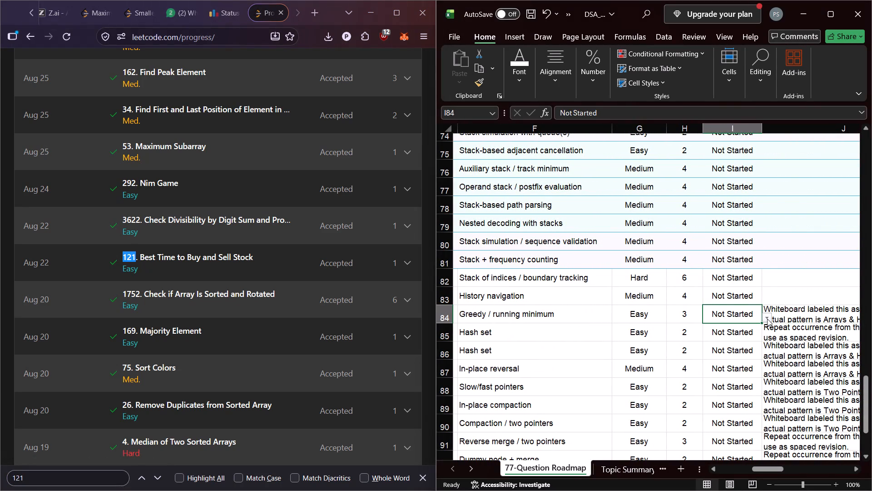
{"action": "left_click", "coordinate": [717, 352]}
Return to the LeetCode progress page and search for 349 to look for Intersection of Two Arrays.
{"action": "scroll", "coordinate": [672, 320], "scroll_direction": "right", "scroll_amount": 5}
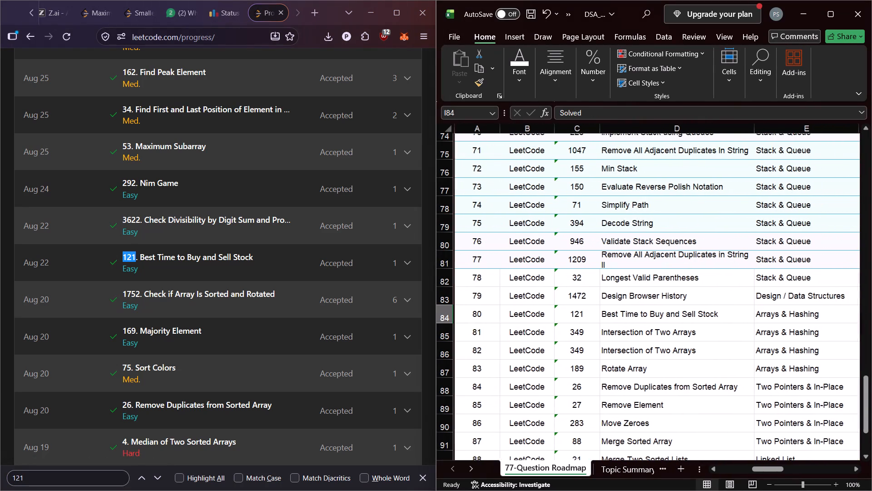
{"action": "left_click", "coordinate": [102, 480]}
{"action": "key", "text": "BackSpace"}
{"action": "key", "text": "BackSpace"}
{"action": "key", "text": "BackSpace"}
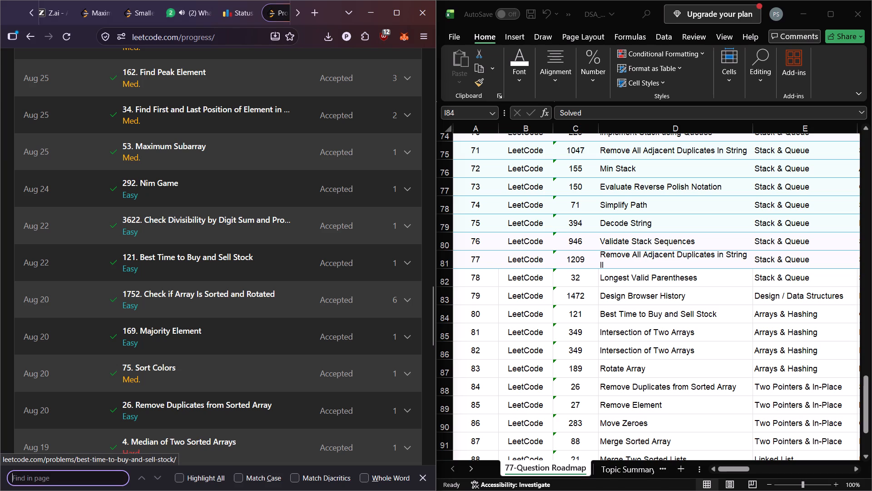
{"action": "type", "text": "349"}
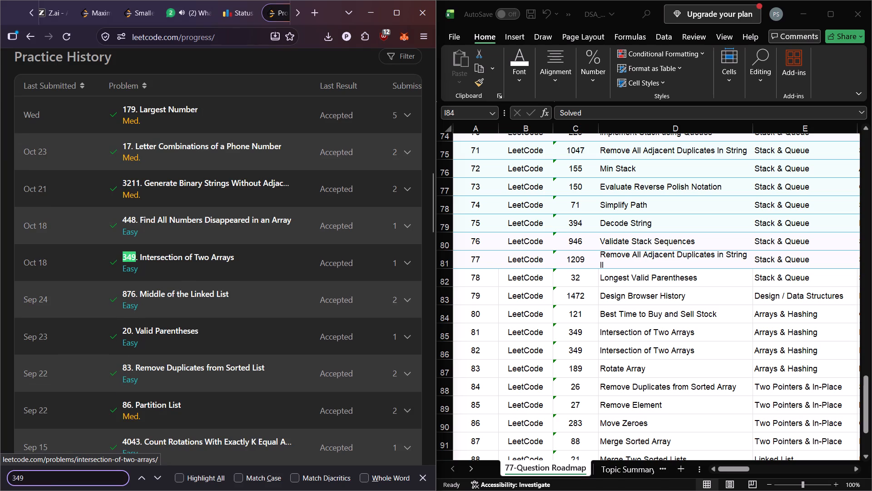
In the Excel roadmap, set the status of Intersection of Two Arrays at study order 81 to Solved.
{"action": "scroll", "coordinate": [637, 341], "scroll_direction": "left", "scroll_amount": 1}
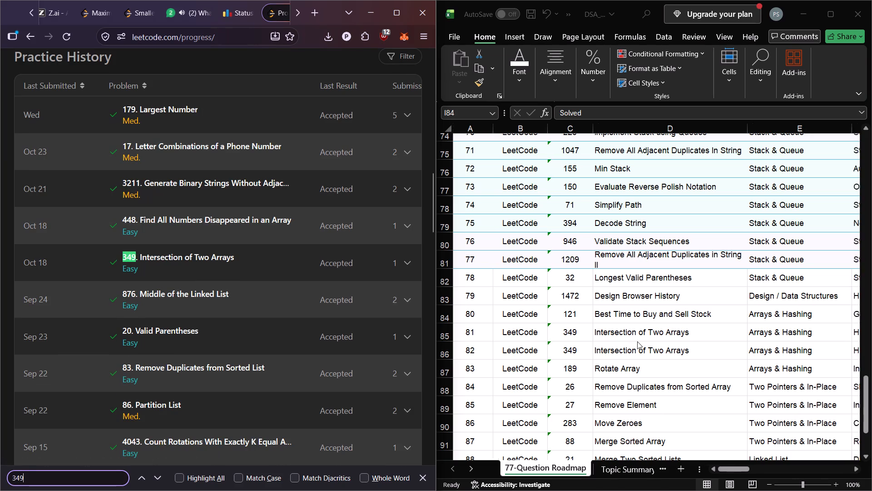
{"action": "scroll", "coordinate": [637, 341], "scroll_direction": "left", "scroll_amount": 5}
{"action": "left_click", "coordinate": [813, 331]}
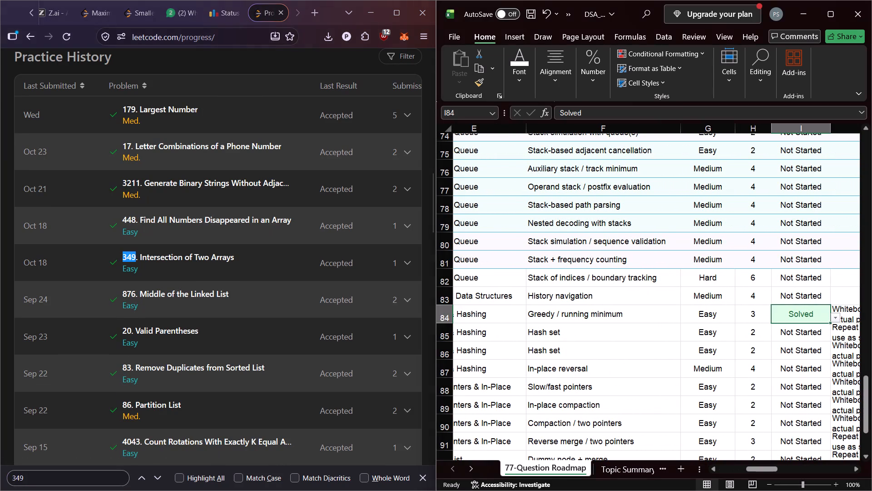
{"action": "left_click", "coordinate": [818, 331]}
{"action": "left_click", "coordinate": [835, 338]}
{"action": "left_click", "coordinate": [792, 374]}
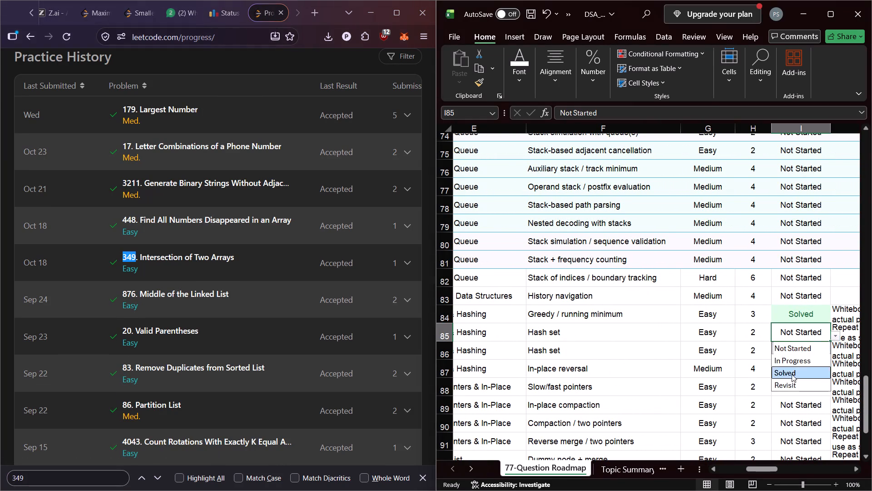
Delete the entire row of the duplicate Intersection of Two Arrays entry at study order 82.
{"action": "scroll", "coordinate": [705, 340], "scroll_direction": "right", "scroll_amount": 3}
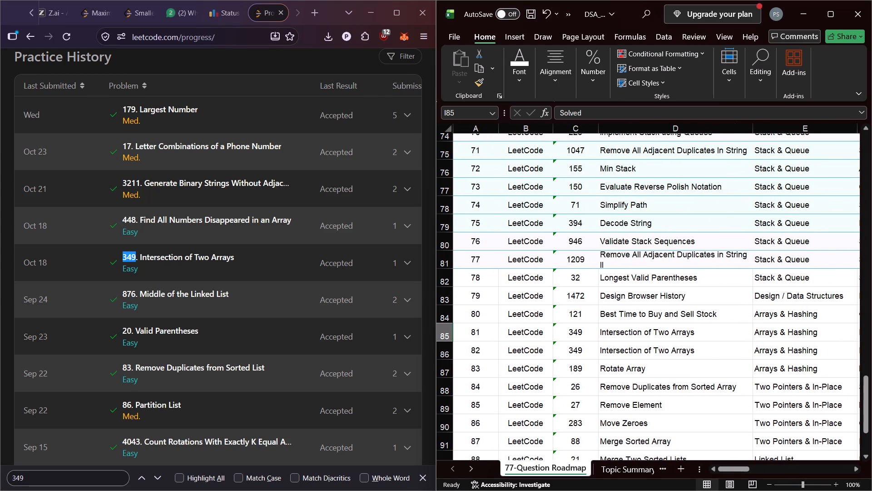
{"action": "left_click", "coordinate": [475, 349]}
{"action": "right_click", "coordinate": [475, 349]}
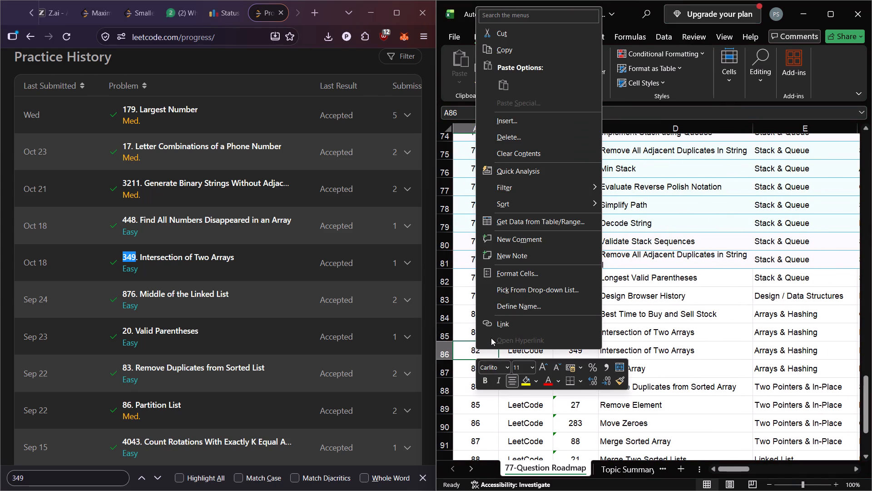
{"action": "left_click", "coordinate": [518, 135]}
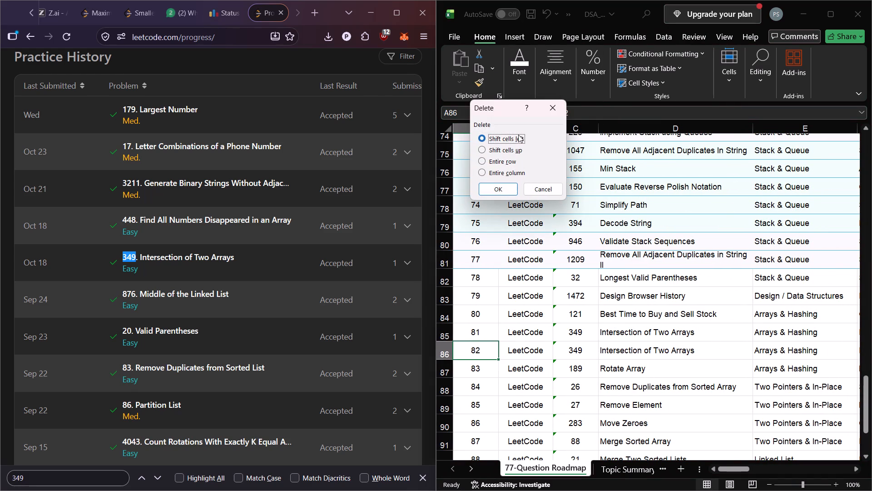
{"action": "left_click", "coordinate": [501, 162]}
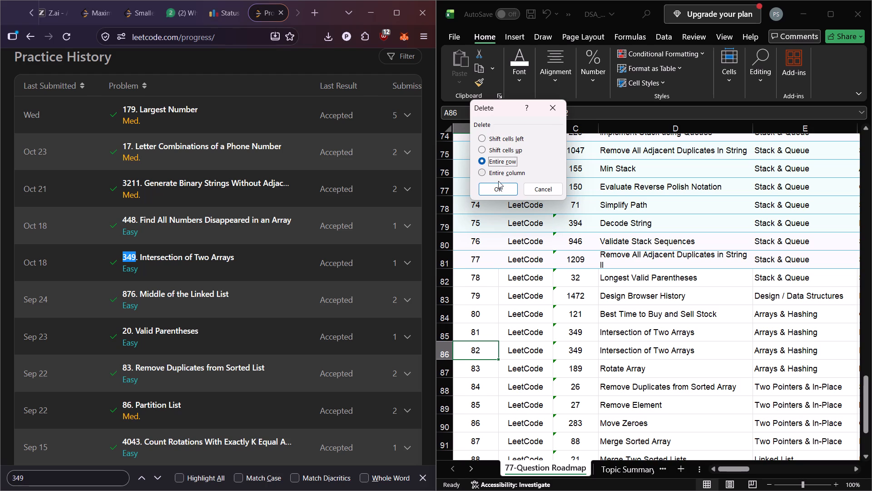
{"action": "left_click", "coordinate": [501, 185]}
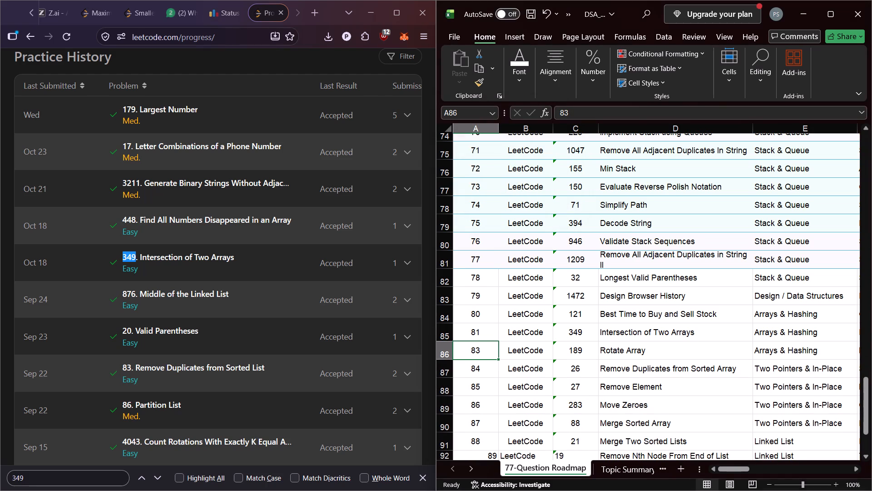
Return to the LeetCode progress page and search for 189 to look for Rotate Array.
{"action": "scroll", "coordinate": [539, 340], "scroll_direction": "down", "scroll_amount": 1}
{"action": "scroll", "coordinate": [539, 340], "scroll_direction": "left", "scroll_amount": 5}
{"action": "scroll", "coordinate": [539, 340], "scroll_direction": "right", "scroll_amount": 2}
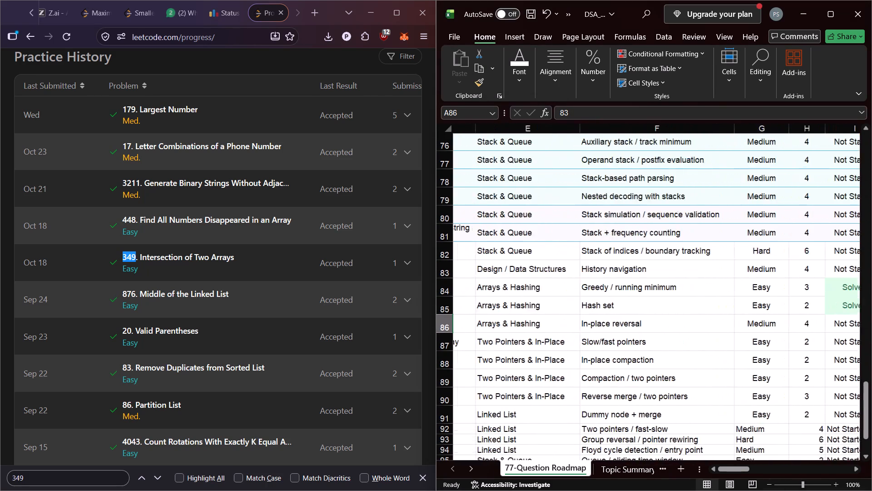
{"action": "scroll", "coordinate": [539, 340], "scroll_direction": "right", "scroll_amount": 1}
{"action": "left_click", "coordinate": [87, 473]}
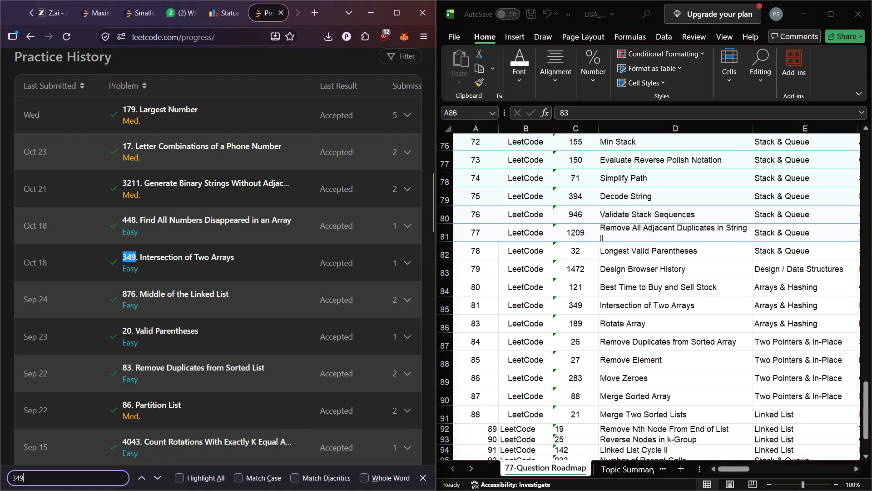
{"action": "key", "text": "BackSpace"}
{"action": "key", "text": "BackSpace"}
{"action": "key", "text": "BackSpace"}
{"action": "type", "text": "189"}
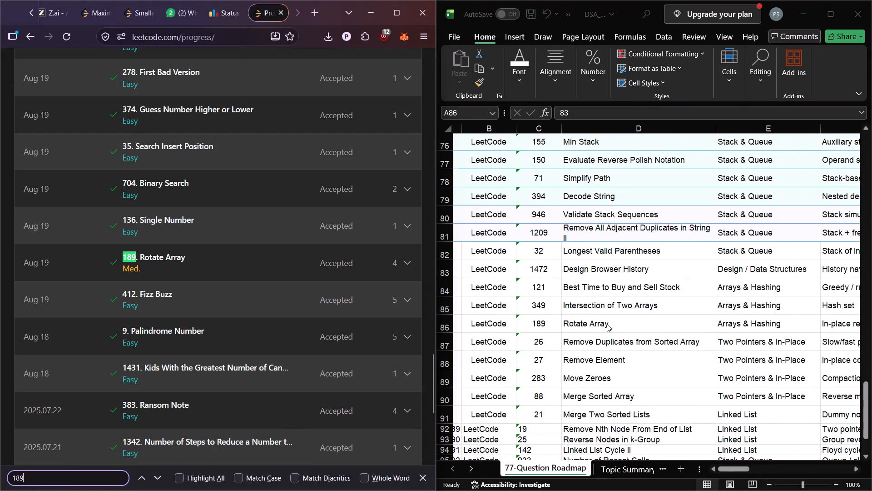
In the Excel roadmap, find all cells containing 189 and go to the Rotate Array entry at study order 83.
{"action": "scroll", "coordinate": [607, 324], "scroll_direction": "down", "scroll_amount": 1}
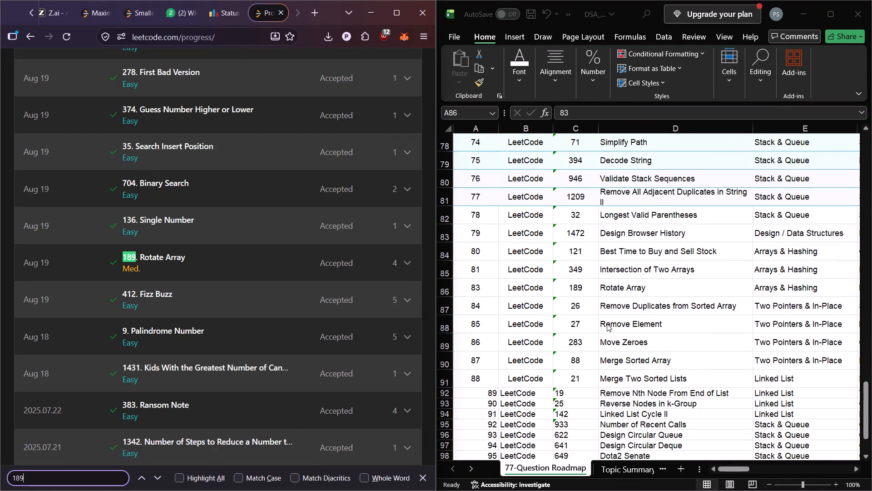
{"action": "scroll", "coordinate": [607, 324], "scroll_direction": "down", "scroll_amount": 1}
{"action": "scroll", "coordinate": [607, 324], "scroll_direction": "left", "scroll_amount": 6}
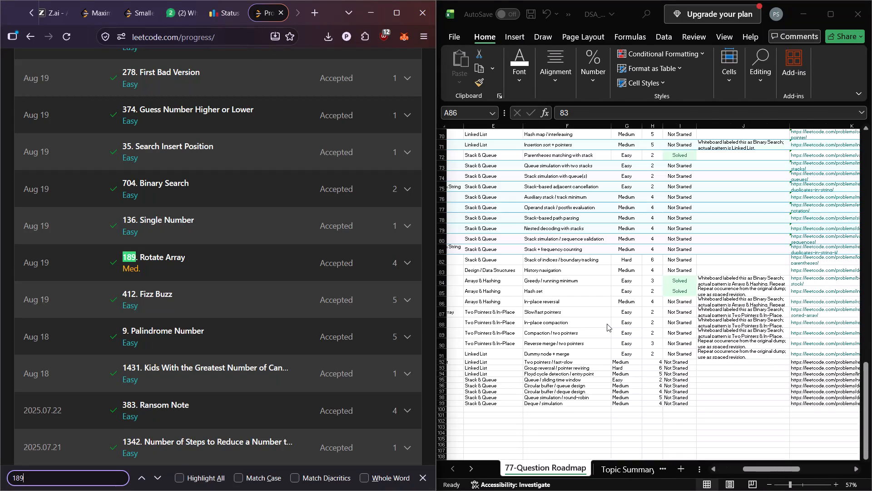
{"action": "scroll", "coordinate": [607, 324], "scroll_direction": "left", "scroll_amount": 1}
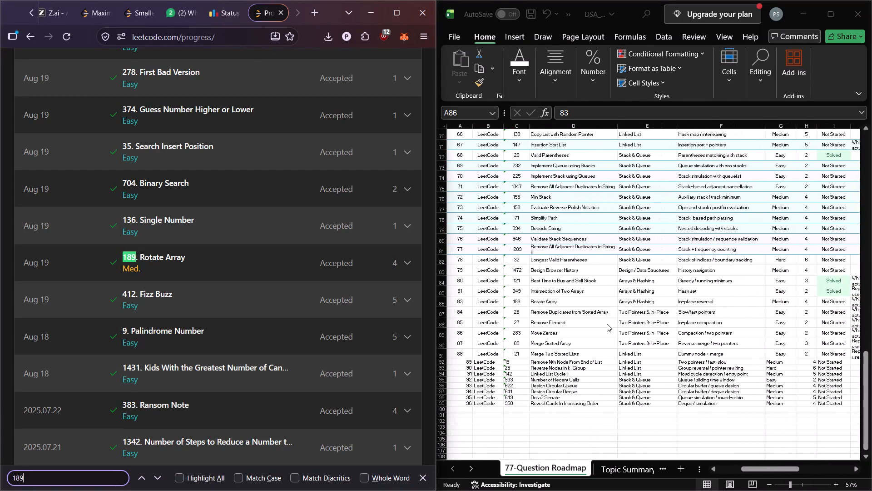
{"action": "left_click", "coordinate": [584, 338]}
{"action": "key", "text": "ctrl+f"}
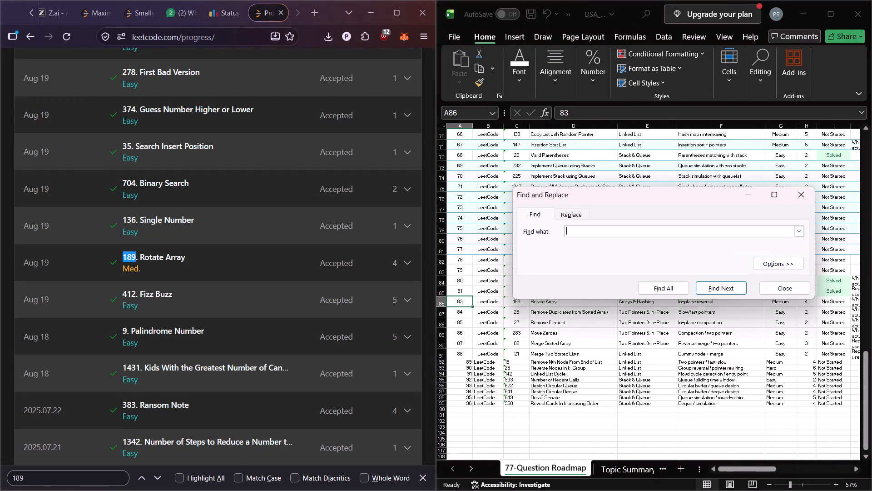
{"action": "type", "text": "189"}
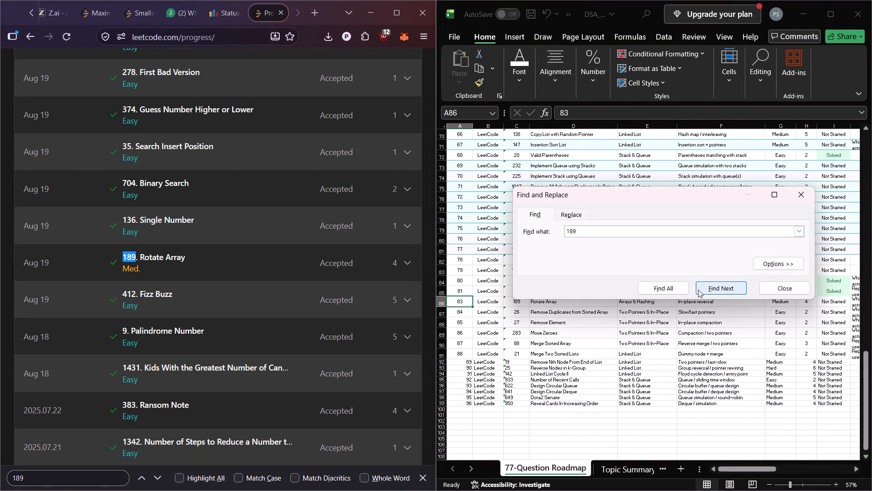
{"action": "left_click", "coordinate": [671, 294]}
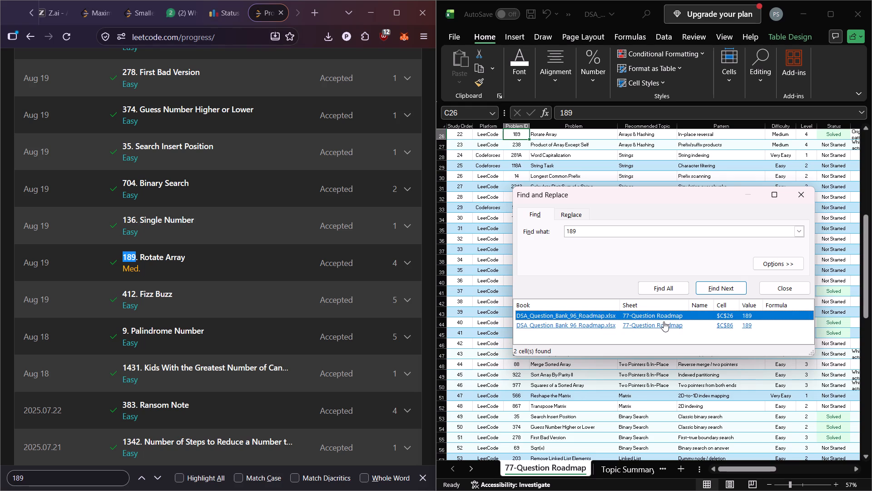
{"action": "left_click", "coordinate": [602, 328]}
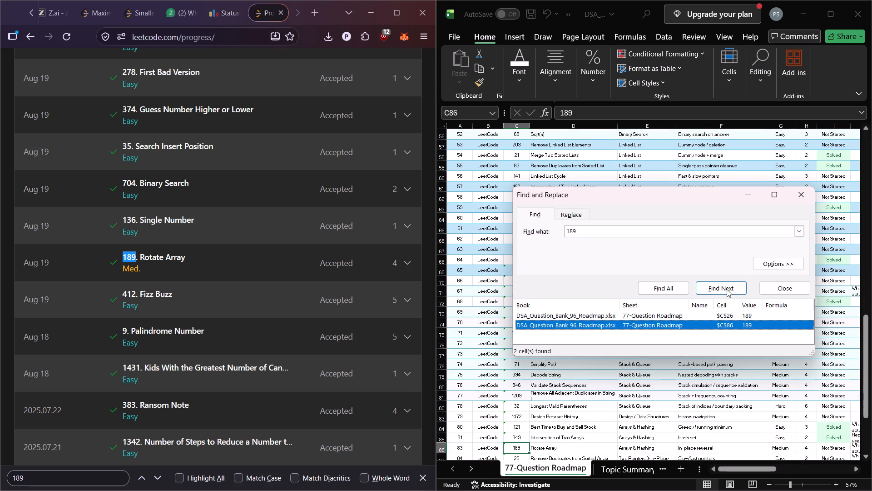
{"action": "left_click", "coordinate": [806, 197]}
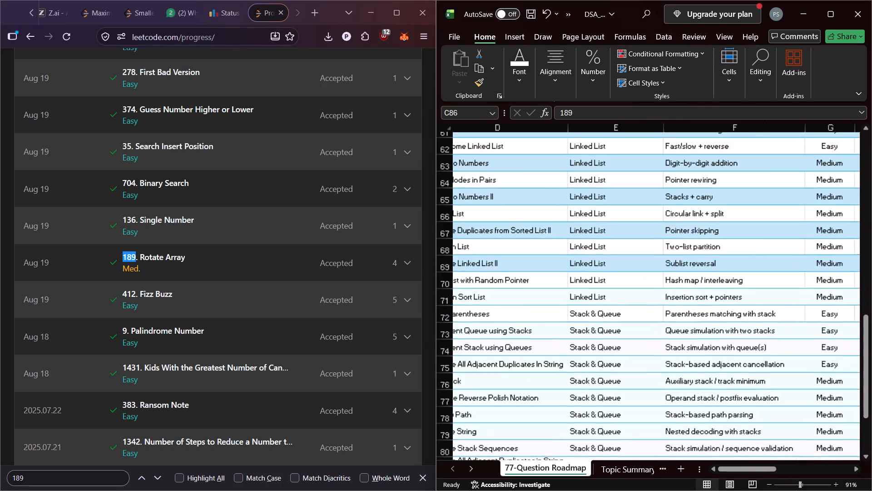
{"action": "scroll", "coordinate": [709, 286], "scroll_direction": "down", "scroll_amount": 1}
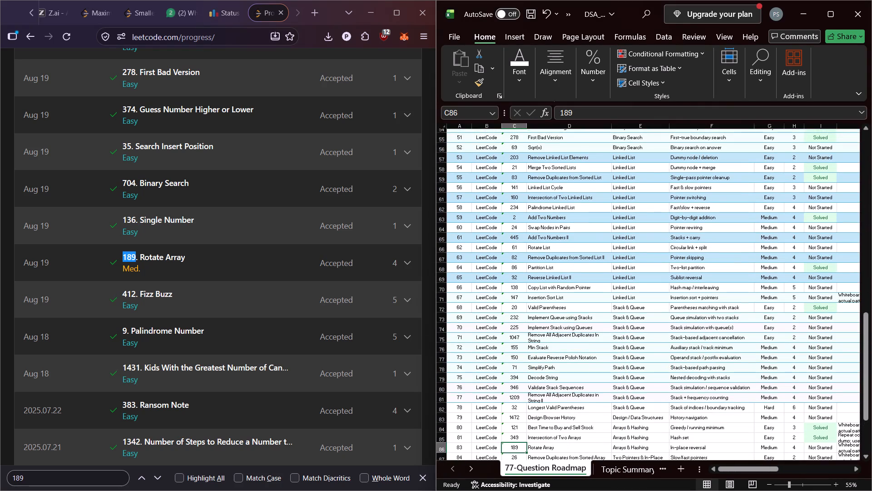
On the LeetCode progress page, search for 26 to look for Remove Duplicates from Sorted Array in the practice history.
{"action": "scroll", "coordinate": [709, 286], "scroll_direction": "down", "scroll_amount": 1}
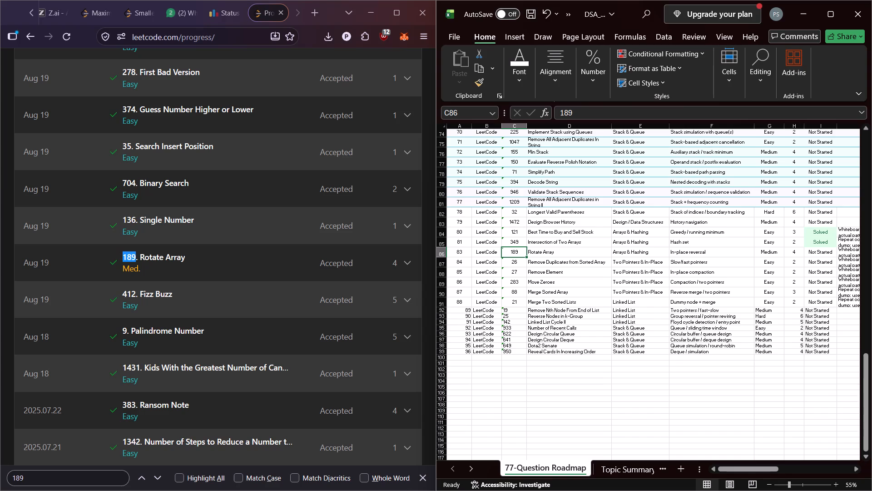
{"action": "scroll", "coordinate": [704, 298], "scroll_direction": "right", "scroll_amount": 2}
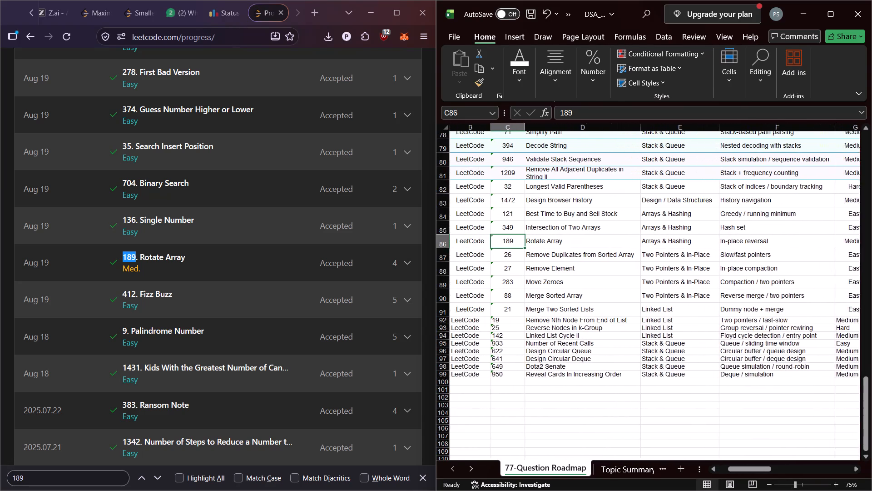
{"action": "scroll", "coordinate": [704, 298], "scroll_direction": "right", "scroll_amount": 1}
{"action": "left_click", "coordinate": [63, 481]}
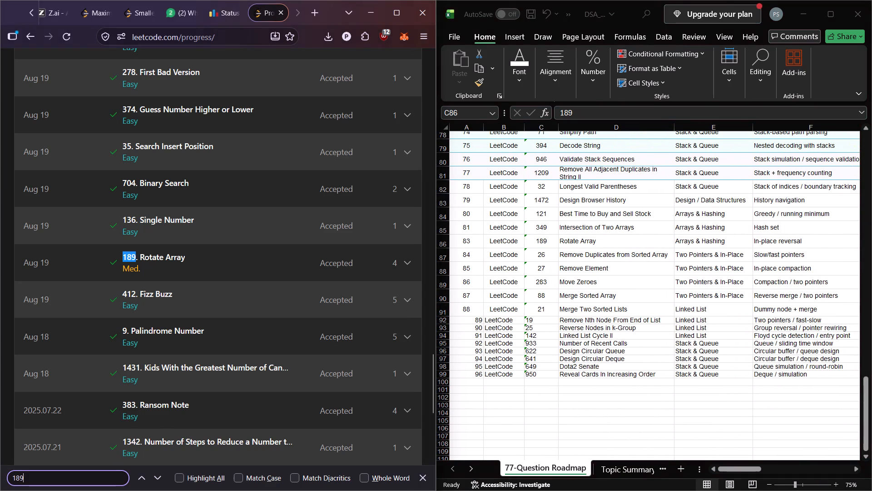
{"action": "key", "text": "BackSpace"}
{"action": "key", "text": "BackSpace"}
{"action": "key", "text": "BackSpace"}
{"action": "type", "text": "26"}
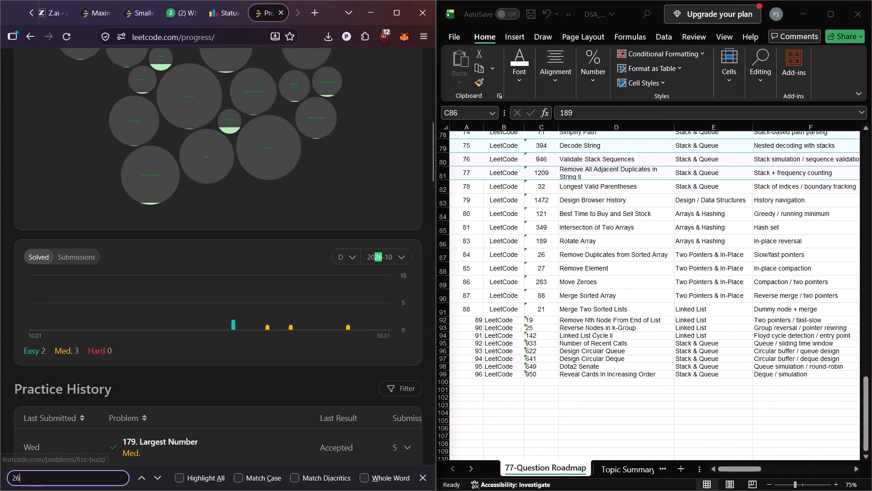
{"action": "left_click", "coordinate": [146, 483]}
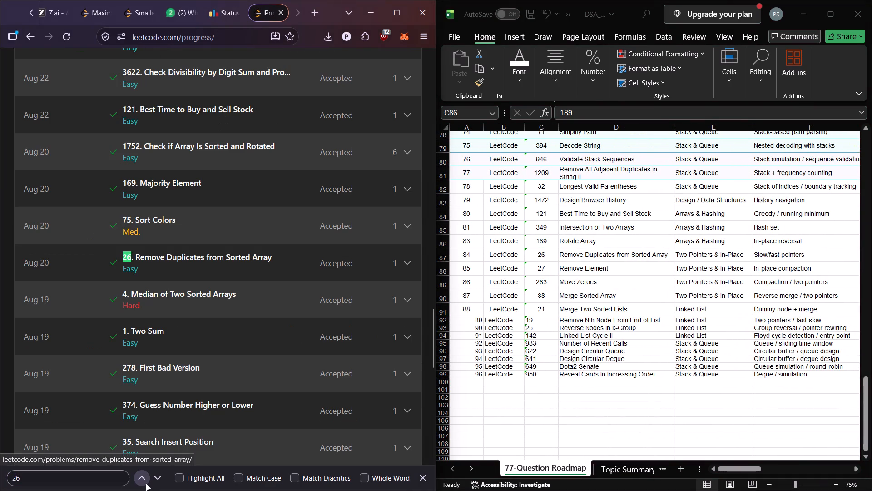
In the Excel roadmap, set the status of Rotate Array at study order 83 to Solved.
{"action": "scroll", "coordinate": [647, 236], "scroll_direction": "left", "scroll_amount": 3}
{"action": "scroll", "coordinate": [783, 252], "scroll_direction": "left", "scroll_amount": 1}
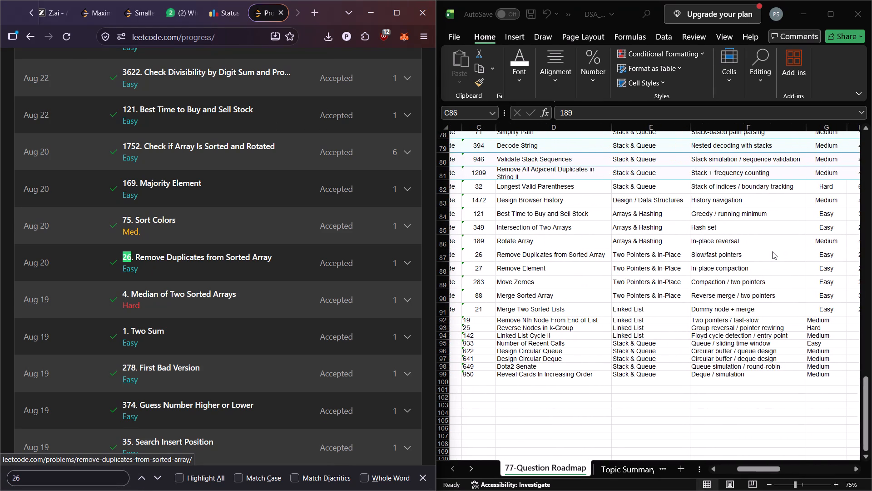
{"action": "left_click", "coordinate": [834, 247]}
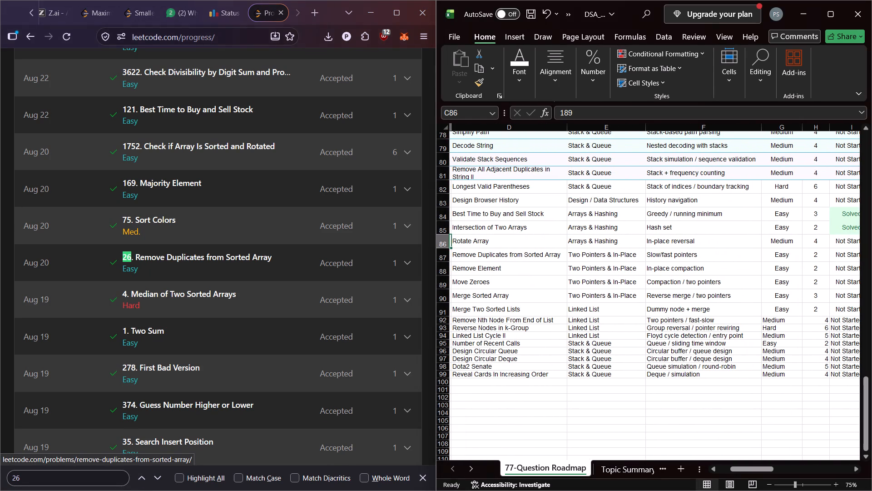
{"action": "left_click", "coordinate": [839, 245]}
{"action": "left_click", "coordinate": [681, 243]}
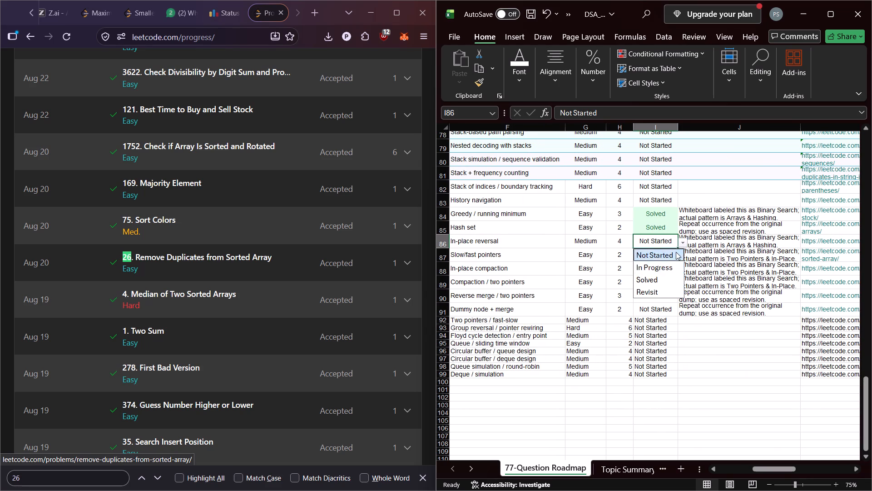
{"action": "left_click", "coordinate": [661, 276]}
Set the status of Remove Duplicates from Sorted Array and Remove Element, study orders 84 and 85, to Solved.
{"action": "left_click", "coordinate": [666, 262]}
{"action": "left_click", "coordinate": [669, 257]}
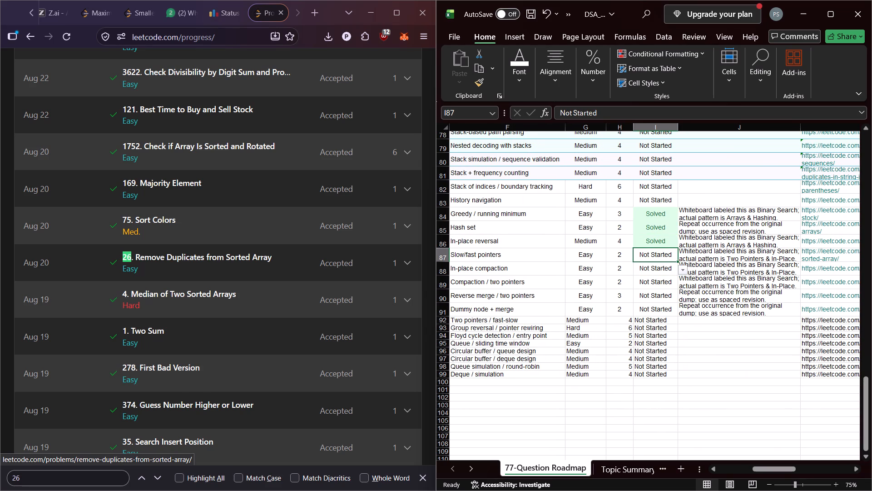
{"action": "left_click", "coordinate": [687, 257]}
{"action": "left_click", "coordinate": [657, 291]}
{"action": "left_click", "coordinate": [660, 271]}
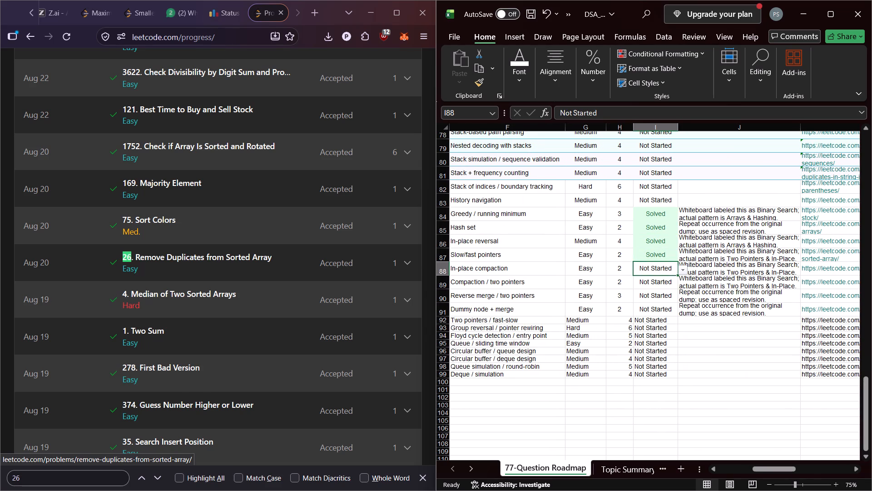
{"action": "left_click", "coordinate": [680, 271]}
{"action": "left_click", "coordinate": [652, 307]}
Return to the LeetCode progress page and search for 283 to look for Move Zeroes.
{"action": "scroll", "coordinate": [652, 307], "scroll_direction": "right", "scroll_amount": 2}
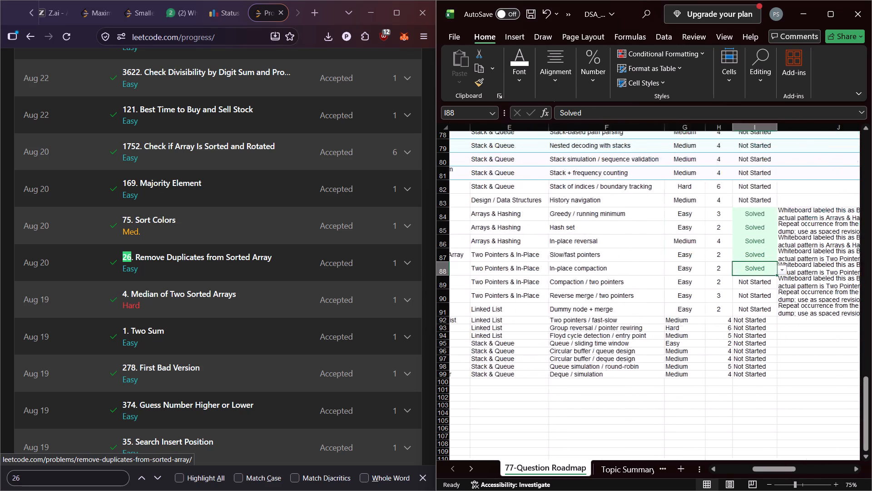
{"action": "scroll", "coordinate": [652, 307], "scroll_direction": "right", "scroll_amount": 1}
{"action": "left_click", "coordinate": [64, 475]}
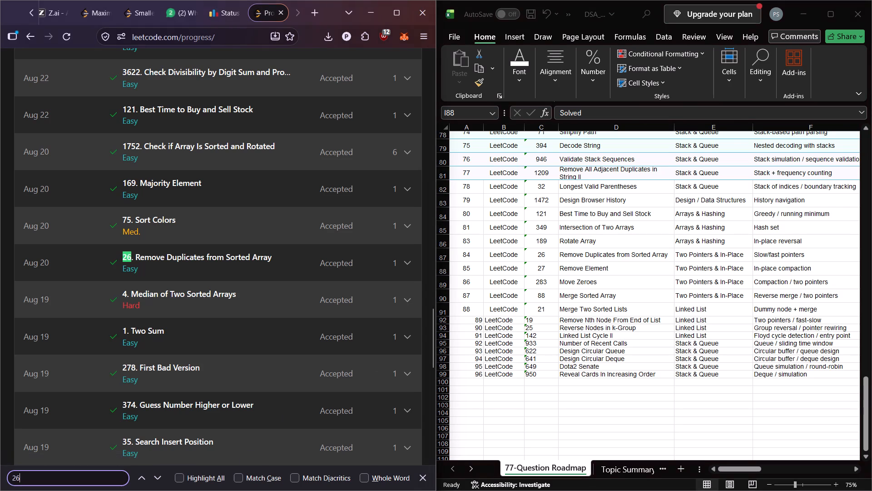
{"action": "key", "text": "BackSpace"}
{"action": "type", "text": "83"}
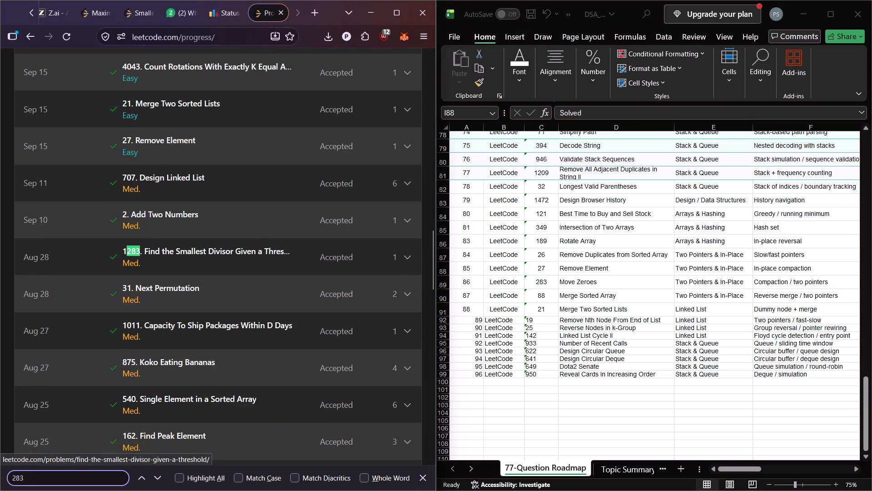
{"action": "left_click", "coordinate": [134, 478]}
{"action": "left_click", "coordinate": [137, 478]}
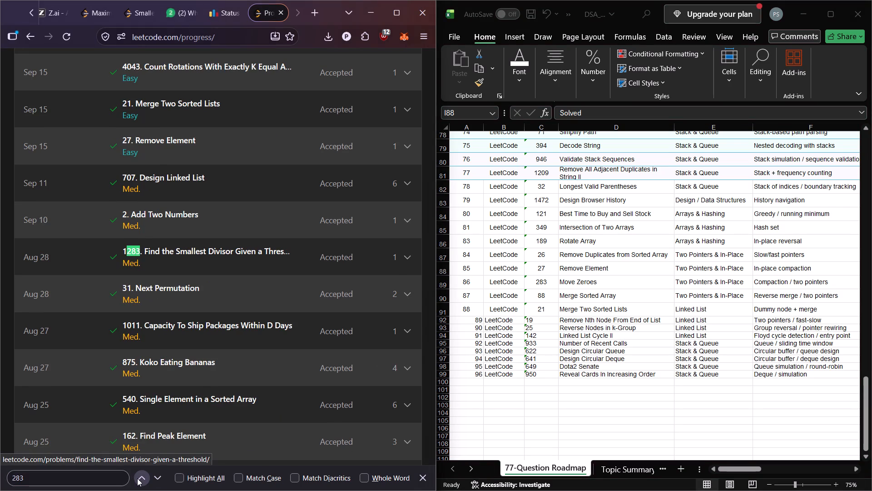
Search the LeetCode progress page for 88 to look for Merge Sorted Array.
{"action": "left_click", "coordinate": [97, 481]}
{"action": "key", "text": "BackSpace"}
{"action": "key", "text": "BackSpace"}
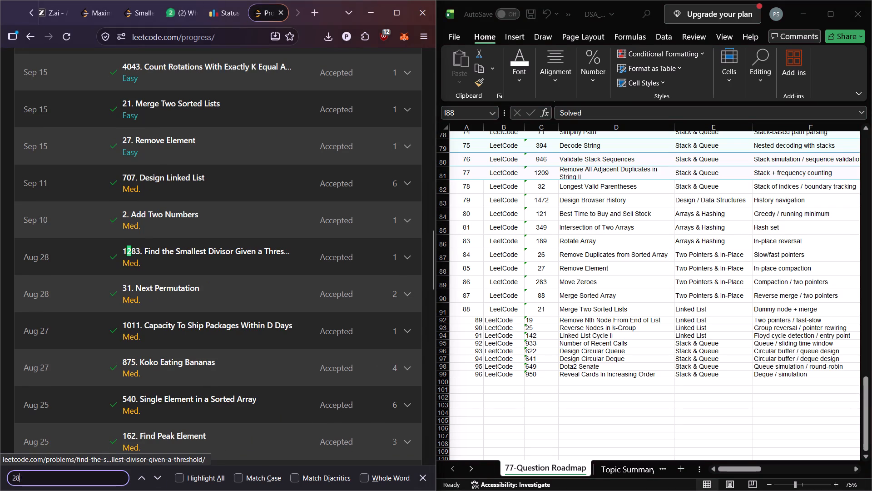
{"action": "key", "text": "BackSpace"}
{"action": "type", "text": "88"}
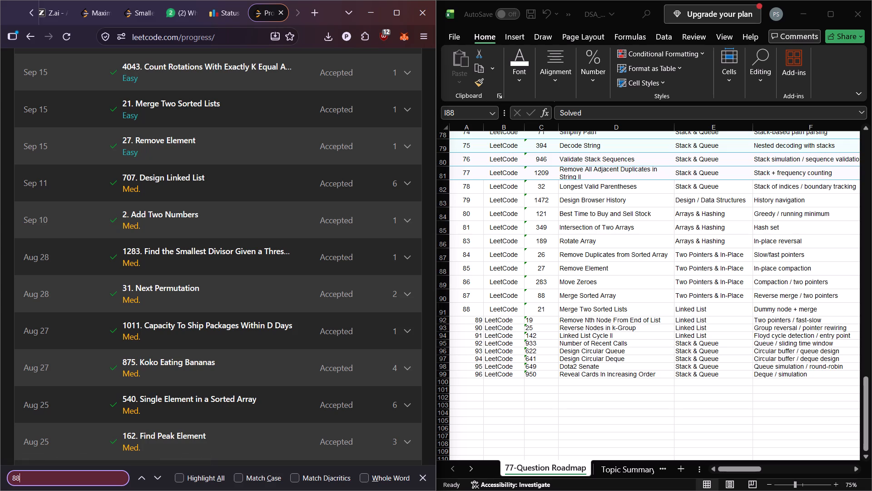
Search the LeetCode progress page for 21 and step through the matches to look for Merge Two Sorted Lists.
{"action": "key", "text": "BackSpace"}
{"action": "key", "text": "BackSpace"}
{"action": "type", "text": "21"}
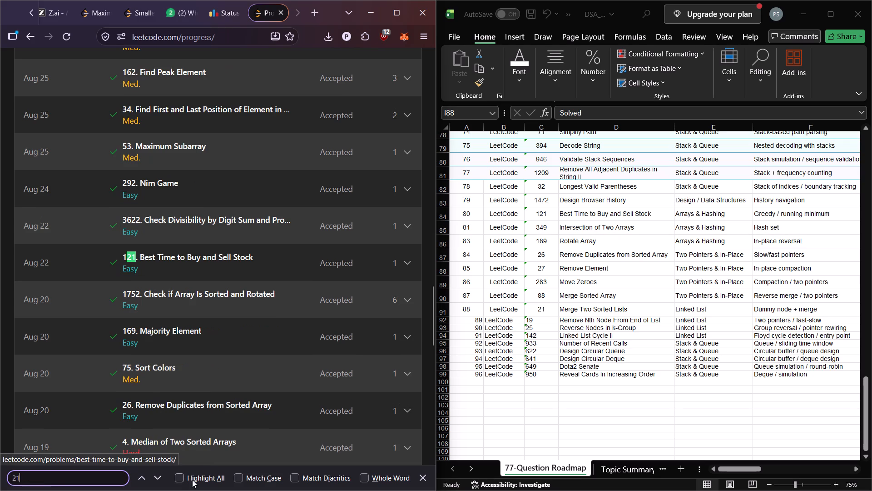
{"action": "left_click", "coordinate": [161, 481]}
{"action": "left_click", "coordinate": [160, 481]}
{"action": "triple_click", "coordinate": [160, 481]}
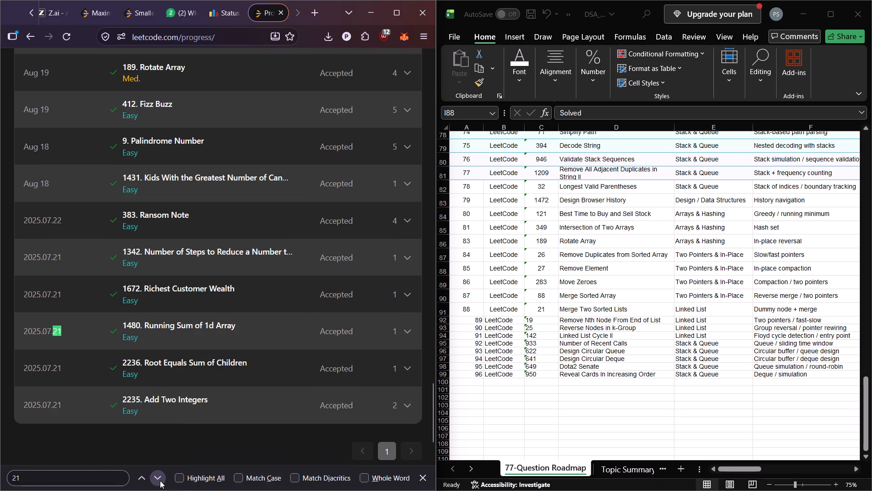
{"action": "left_click", "coordinate": [160, 481]}
{"action": "left_click", "coordinate": [160, 481]}
{"action": "left_click", "coordinate": [160, 481]}
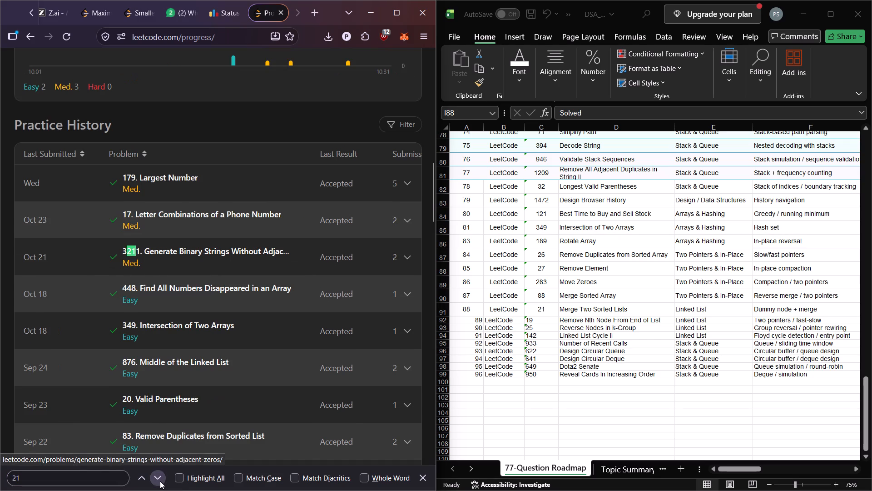
In the Excel roadmap, set the status of Merge Two Sorted Lists at study order 88 to Solved.
{"action": "scroll", "coordinate": [595, 311], "scroll_direction": "left", "scroll_amount": 2}
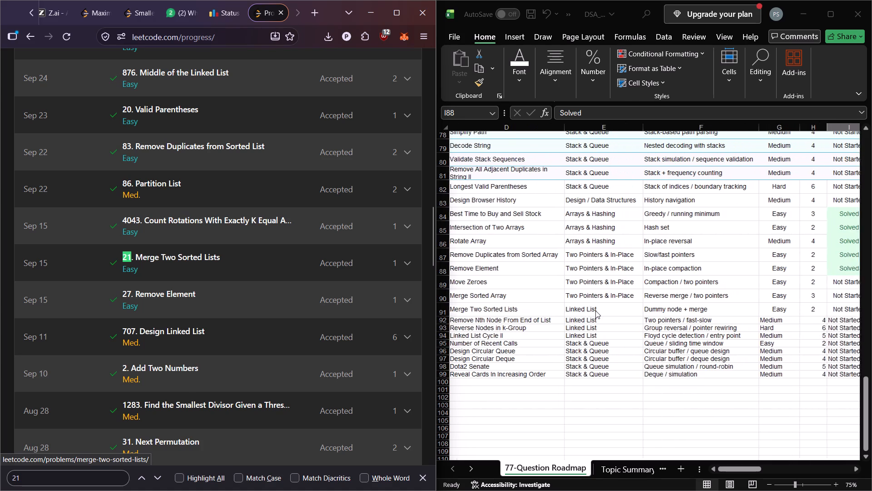
{"action": "scroll", "coordinate": [595, 311], "scroll_direction": "left", "scroll_amount": 1}
{"action": "double_click", "coordinate": [750, 305]}
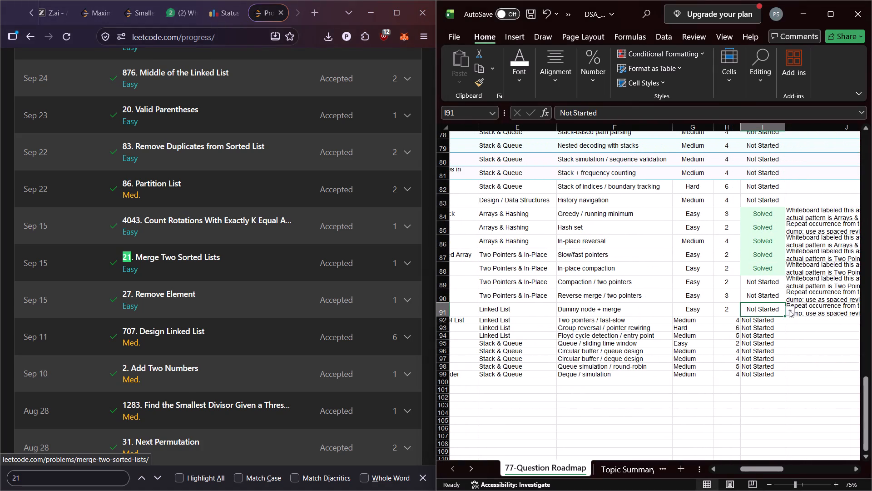
{"action": "left_click", "coordinate": [789, 311]}
{"action": "left_click", "coordinate": [768, 349]}
Return to the LeetCode progress page and go through the matches for 19 to look for Remove Nth Node From End of List.
{"action": "scroll", "coordinate": [689, 341], "scroll_direction": "right", "scroll_amount": 2}
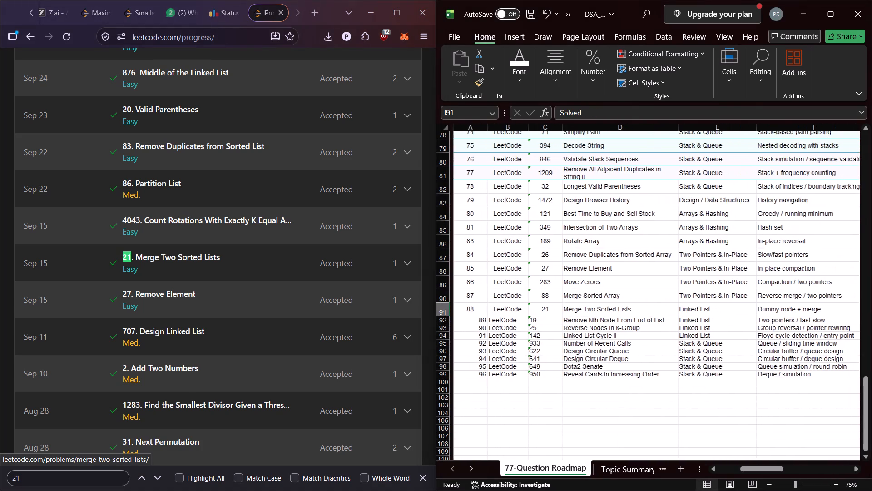
{"action": "left_click", "coordinate": [89, 481]}
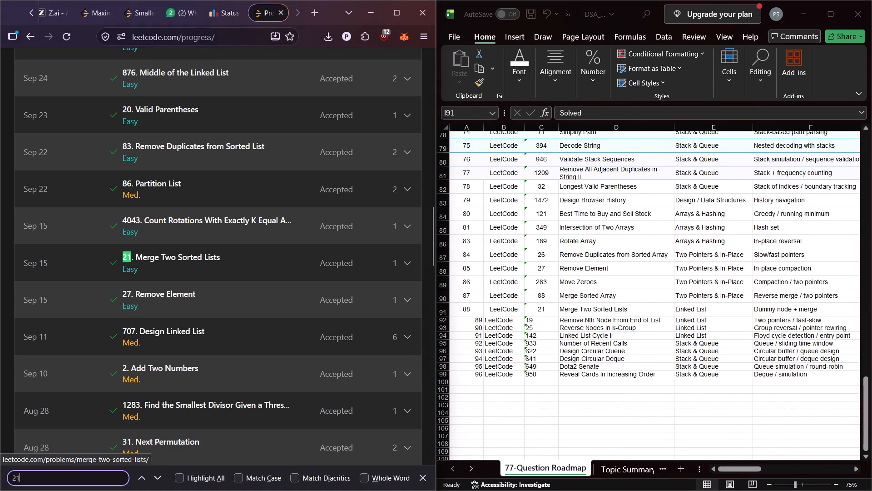
{"action": "key", "text": "BackSpace"}
{"action": "key", "text": "BackSpace"}
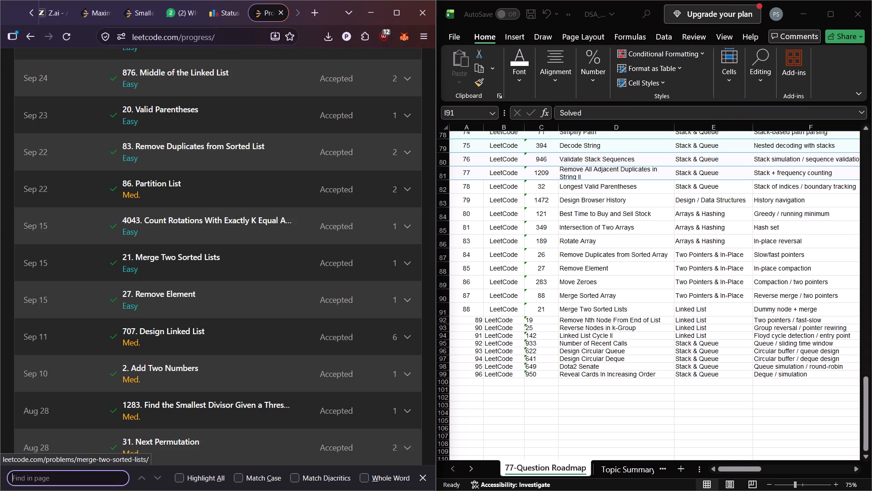
{"action": "type", "text": "19"}
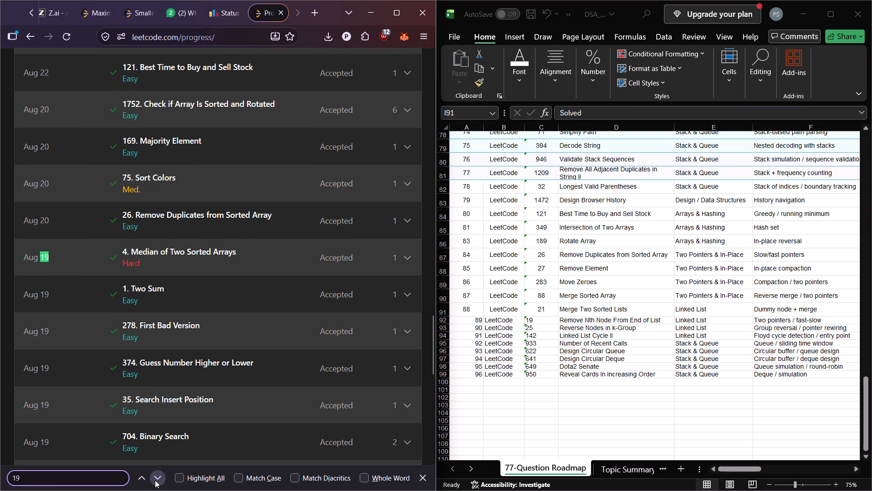
{"action": "left_click", "coordinate": [155, 480]}
{"action": "triple_click", "coordinate": [155, 480]}
{"action": "double_click", "coordinate": [155, 480]}
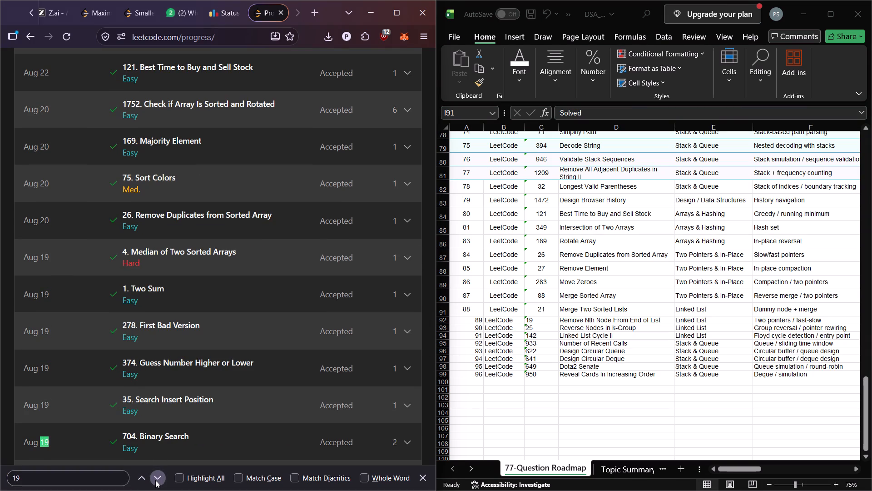
{"action": "left_click", "coordinate": [156, 480]}
{"action": "triple_click", "coordinate": [156, 480]}
{"action": "left_click", "coordinate": [156, 480]}
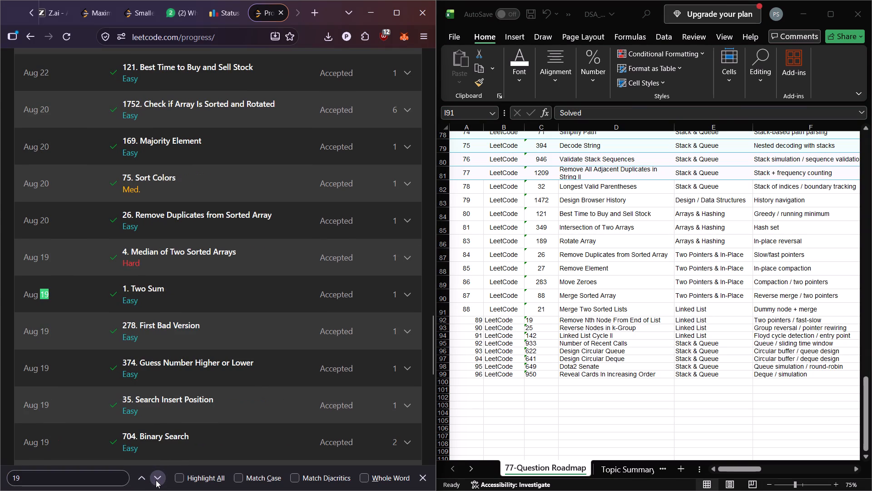
Search the LeetCode progress page for 25 and go through the matches to look for Reverse Nodes in k-Group.
{"action": "left_click", "coordinate": [114, 479]}
{"action": "key", "text": "BackSpace"}
{"action": "key", "text": "BackSpace"}
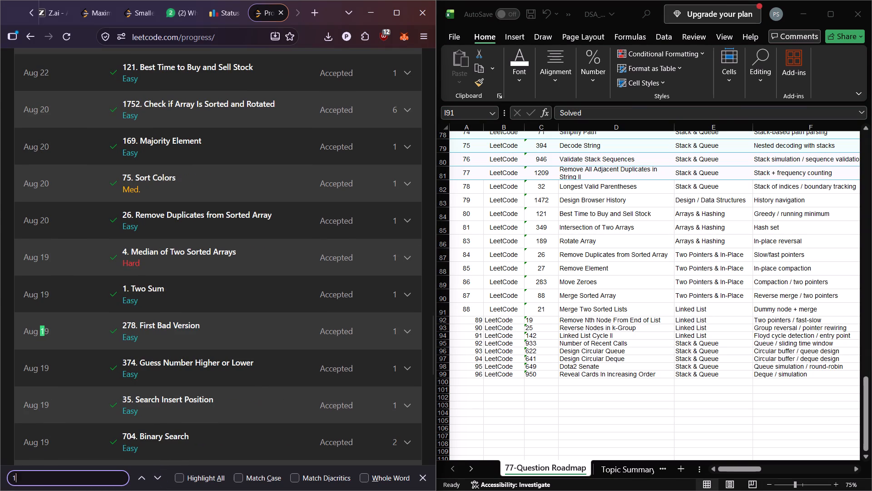
{"action": "type", "text": "25"}
{"action": "triple_click", "coordinate": [152, 477]}
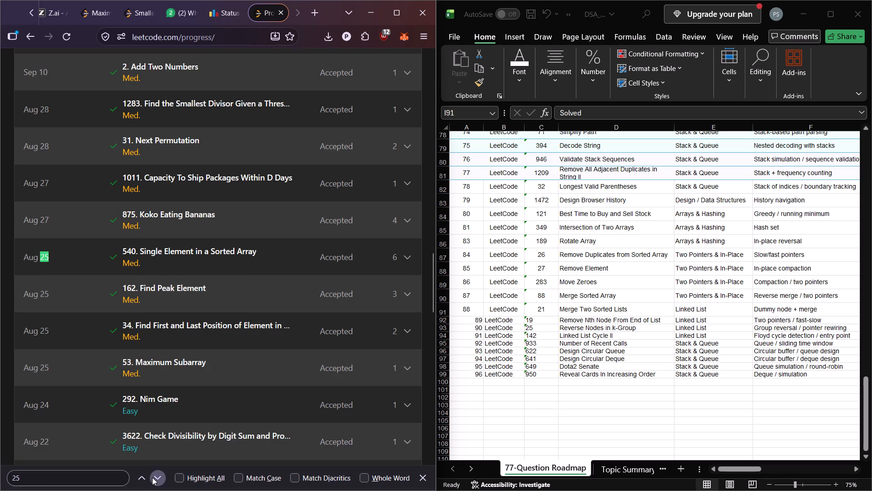
{"action": "left_click", "coordinate": [152, 477]}
{"action": "triple_click", "coordinate": [152, 477]}
{"action": "triple_click", "coordinate": [152, 477]}
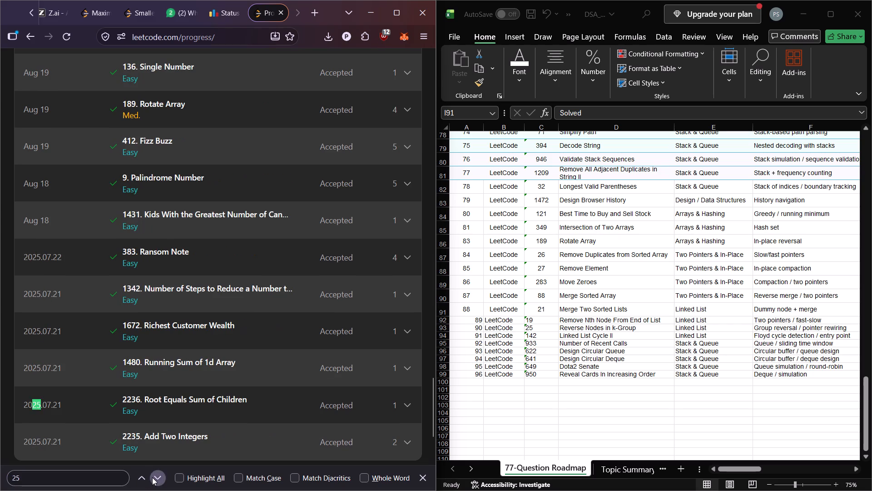
{"action": "triple_click", "coordinate": [152, 477]}
{"action": "left_click", "coordinate": [152, 477]}
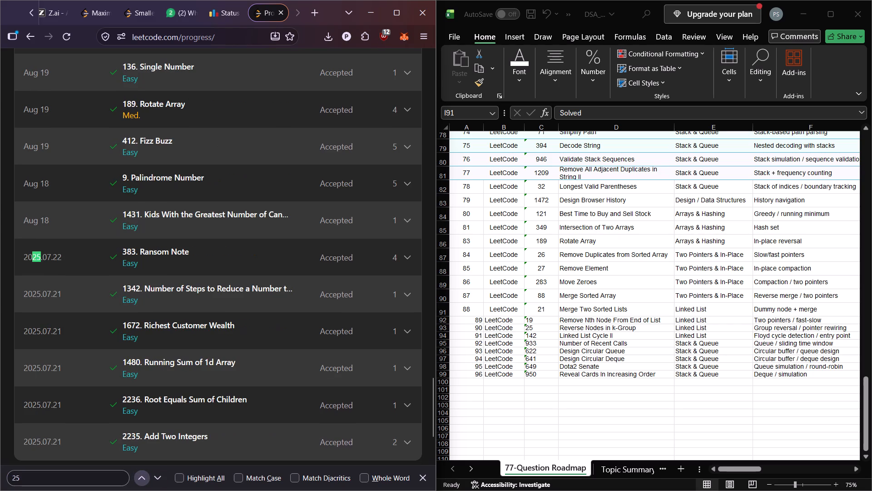
Search the LeetCode progress page for 142 and 933 to look for Linked List Cycle II and Number of Recent Calls.
{"action": "left_click", "coordinate": [104, 478]}
{"action": "key", "text": "BackSpace"}
{"action": "key", "text": "BackSpace"}
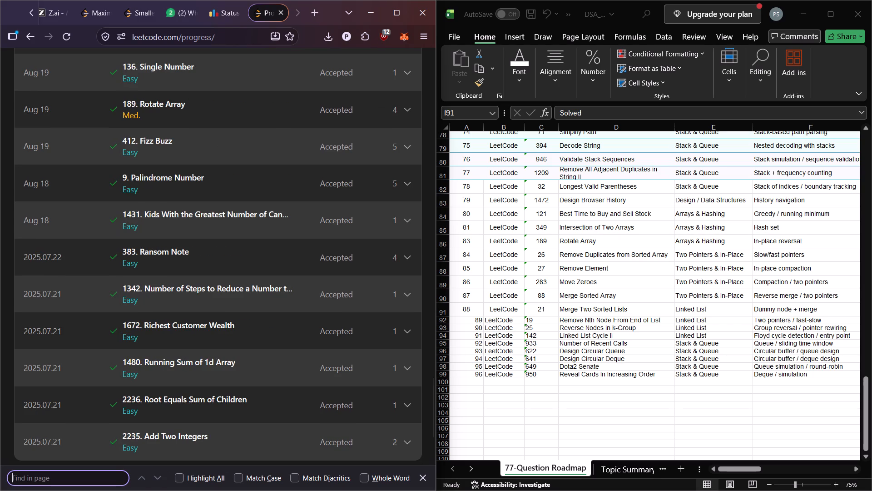
{"action": "type", "text": "142"}
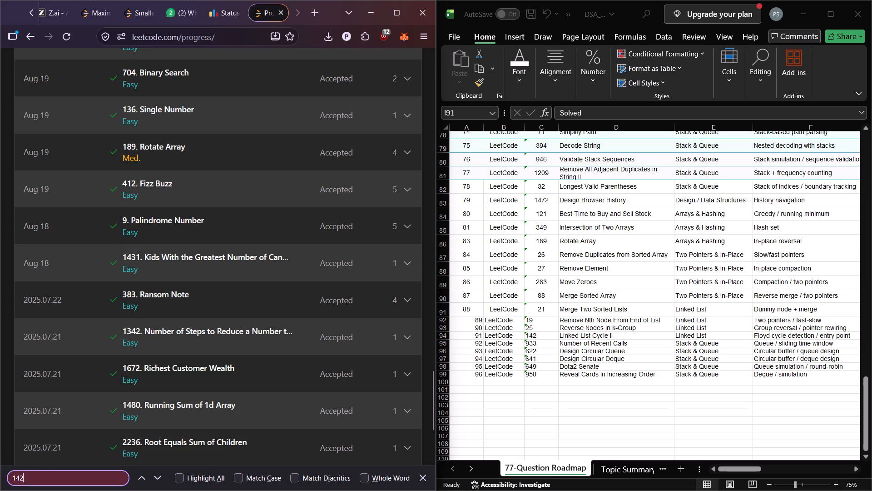
{"action": "key", "text": "BackSpace"}
{"action": "key", "text": "BackSpace"}
{"action": "key", "text": "BackSpace"}
{"action": "type", "text": "933"}
Search the LeetCode progress page for 622 to look for Design Circular Queue.
{"action": "key", "text": "BackSpace"}
{"action": "key", "text": "BackSpace"}
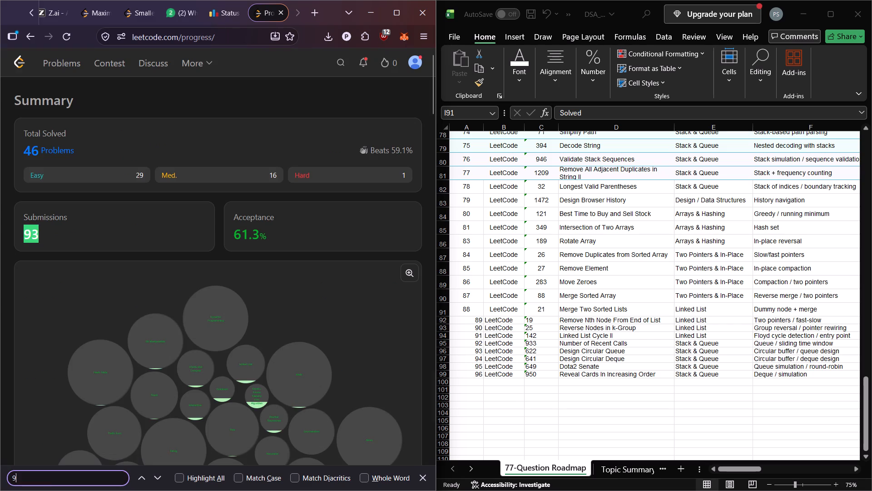
{"action": "key", "text": "BackSpace"}
{"action": "type", "text": "622"}
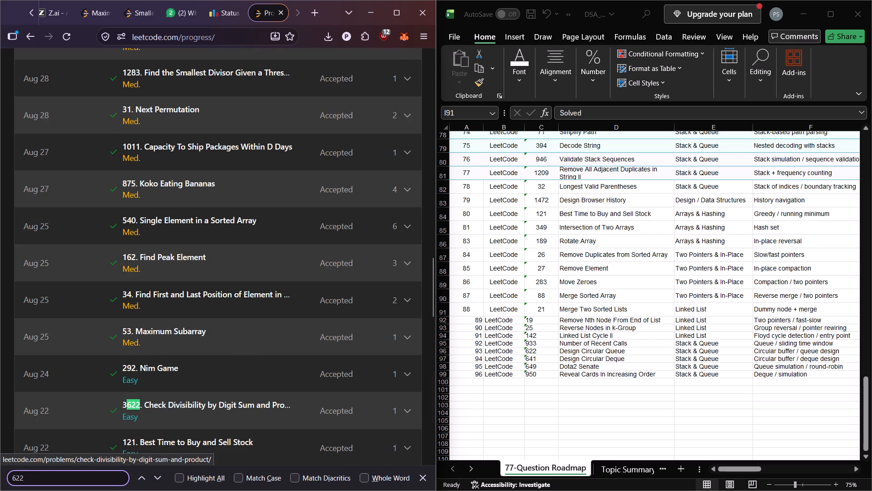
Search the LeetCode progress page for 641 and 649 to look for Design Circular Deque and Dota2 Senate.
{"action": "left_click", "coordinate": [152, 481]}
{"action": "left_click", "coordinate": [152, 481]}
{"action": "left_click", "coordinate": [96, 480]}
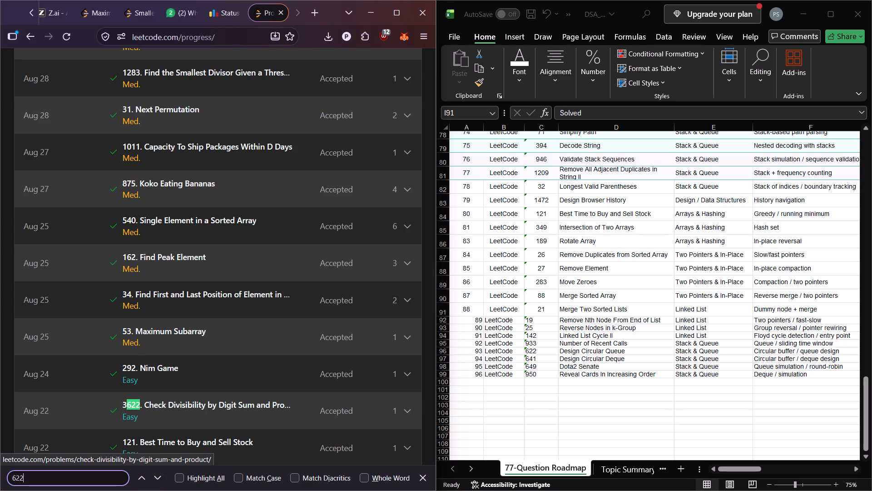
{"action": "key", "text": "BackSpace"}
{"action": "key", "text": "BackSpace"}
{"action": "type", "text": "41"}
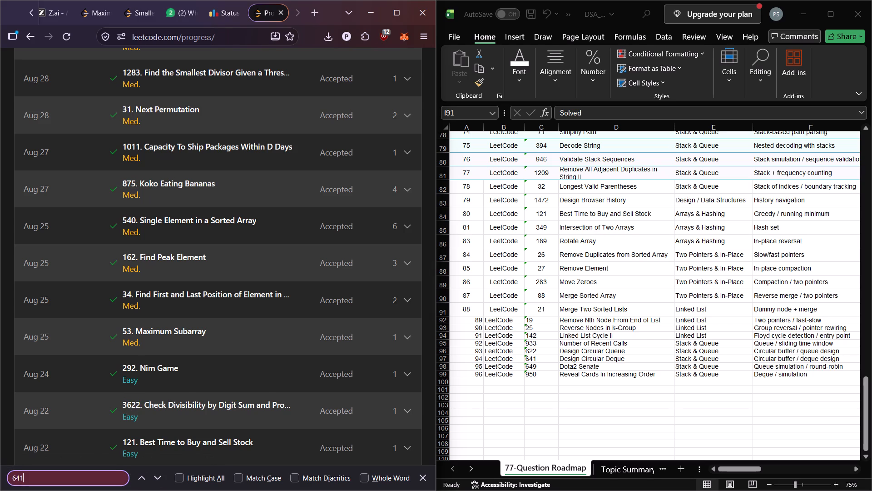
{"action": "key", "text": "BackSpace"}
{"action": "key", "text": "9"}
Search the LeetCode progress page for 950 to look for Reveal Cards In Increasing Order, and clear the search.
{"action": "key", "text": "BackSpace"}
{"action": "key", "text": "BackSpace"}
{"action": "key", "text": "BackSpace"}
{"action": "type", "text": "950"}
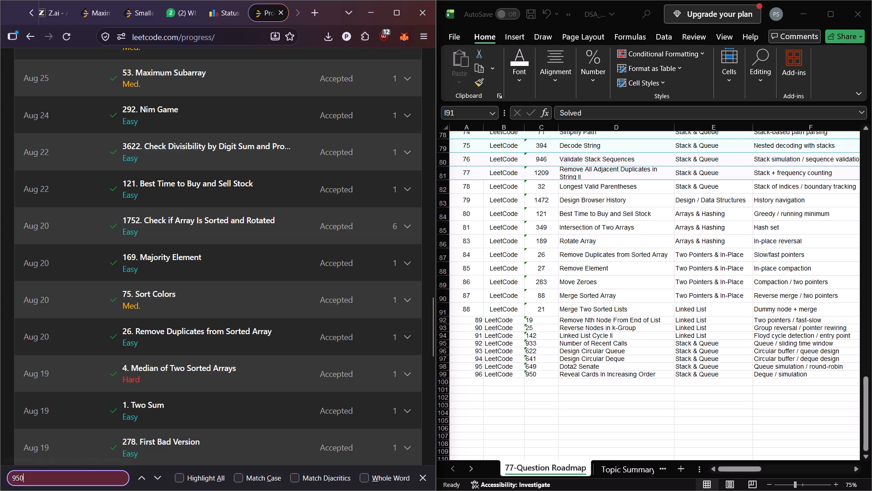
{"action": "key", "text": "BackSpace"}
{"action": "key", "text": "BackSpace"}
{"action": "key", "text": "BackSpace"}
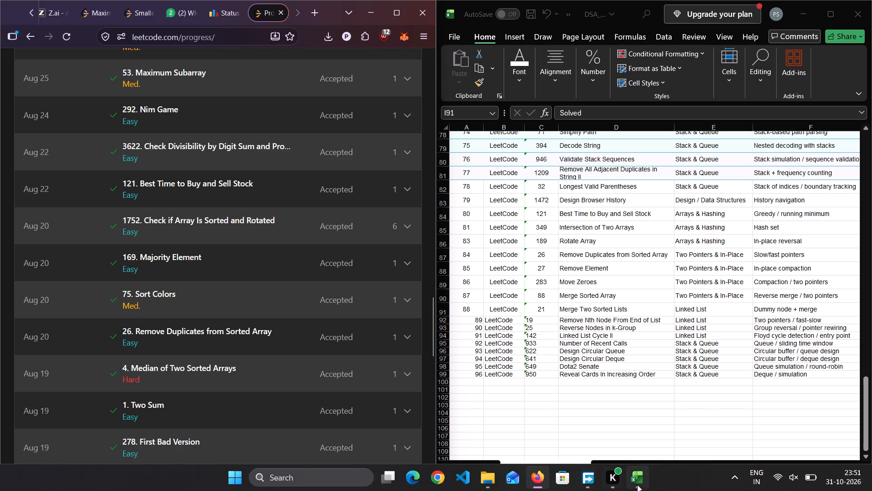
Review the Status column of the Excel roadmap from the last appended problems up to the first rows.
{"action": "scroll", "coordinate": [551, 294], "scroll_direction": "left", "scroll_amount": 4}
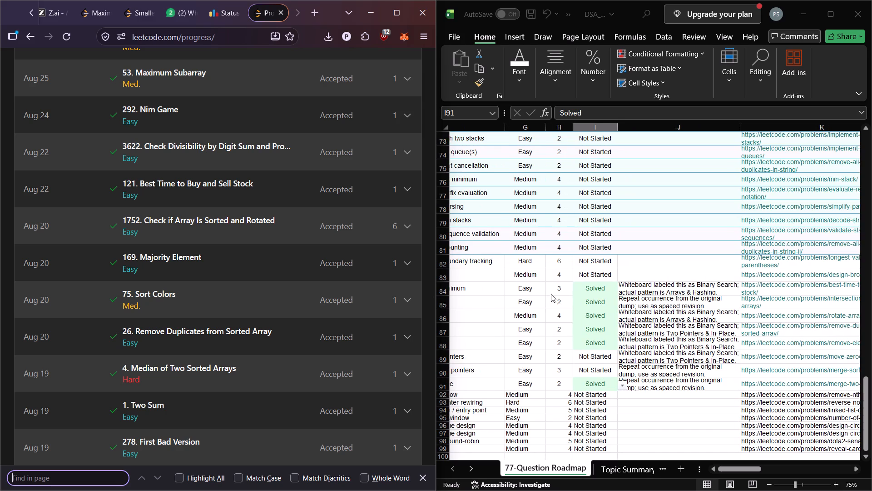
{"action": "scroll", "coordinate": [551, 294], "scroll_direction": "down", "scroll_amount": 1}
{"action": "scroll", "coordinate": [551, 294], "scroll_direction": "up", "scroll_amount": 2}
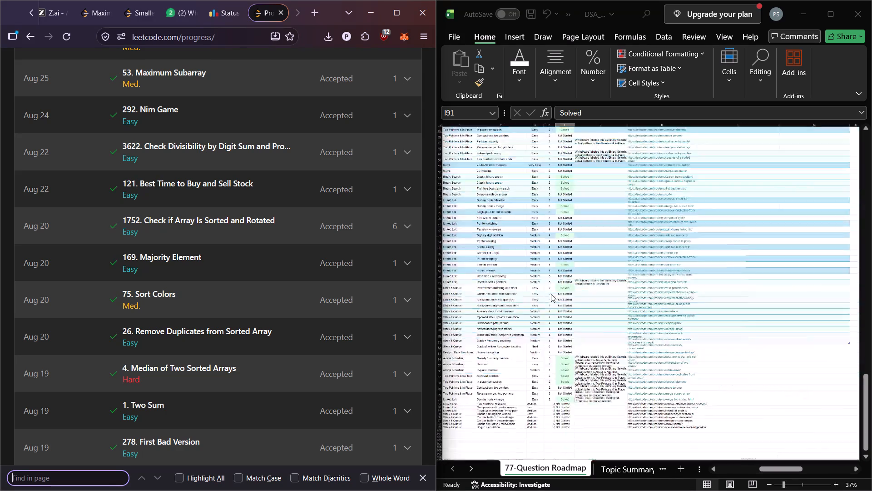
{"action": "scroll", "coordinate": [551, 294], "scroll_direction": "up", "scroll_amount": 4}
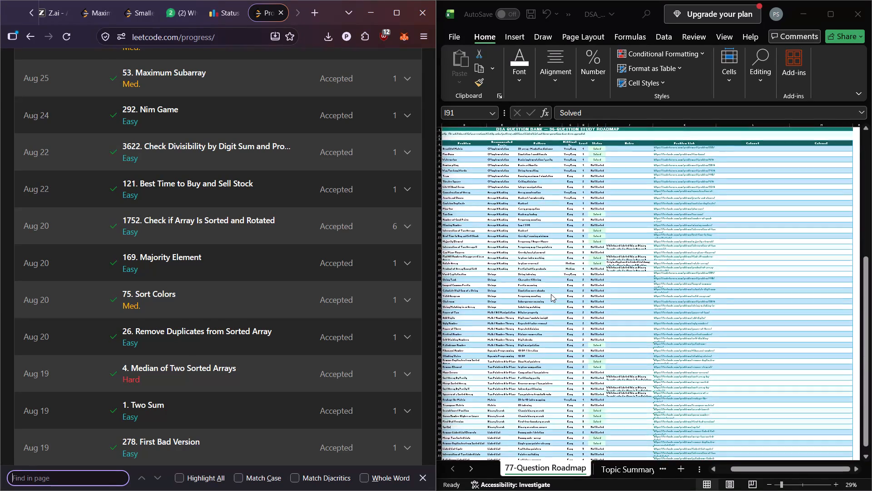
{"action": "scroll", "coordinate": [551, 294], "scroll_direction": "right", "scroll_amount": 2}
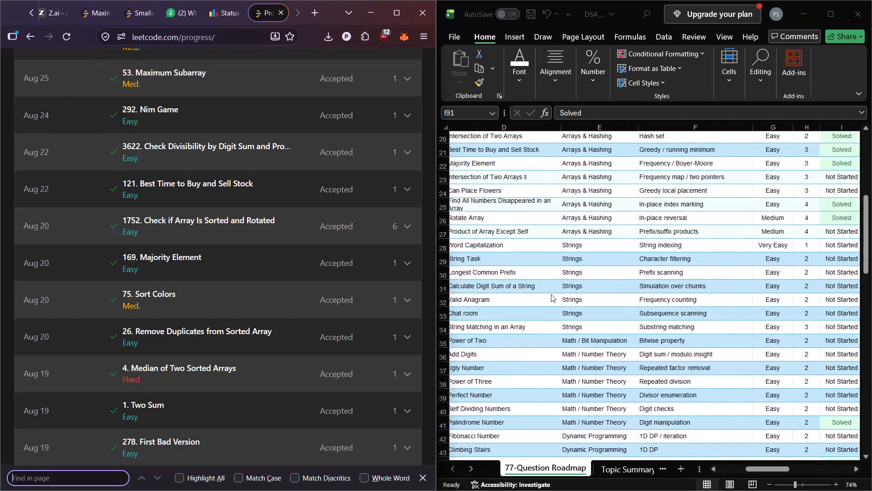
{"action": "scroll", "coordinate": [551, 294], "scroll_direction": "up", "scroll_amount": 3}
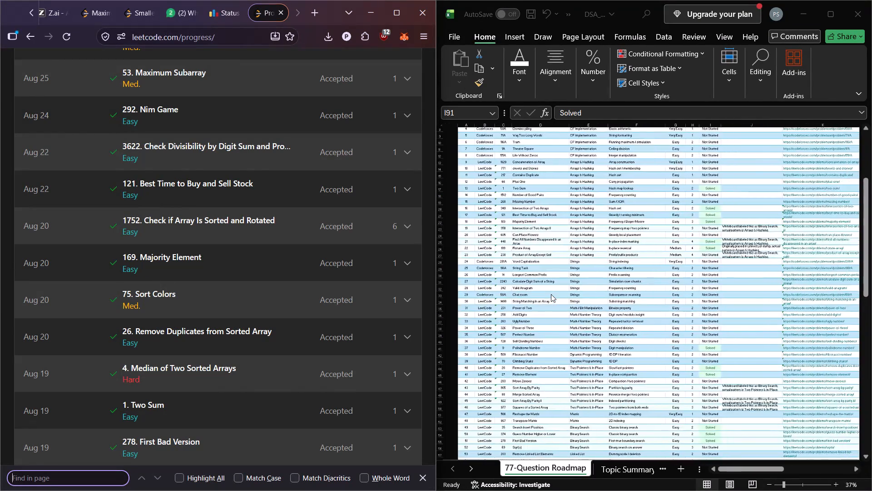
{"action": "scroll", "coordinate": [551, 294], "scroll_direction": "right", "scroll_amount": 1}
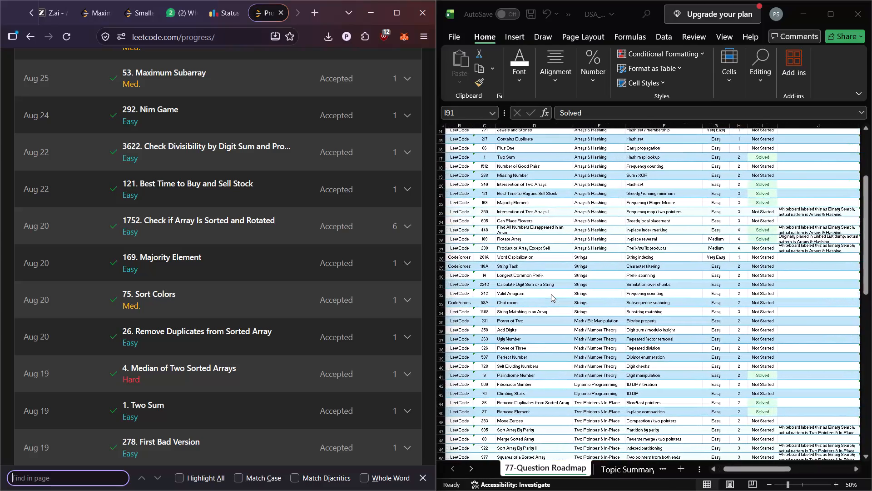
{"action": "scroll", "coordinate": [551, 294], "scroll_direction": "up", "scroll_amount": 2}
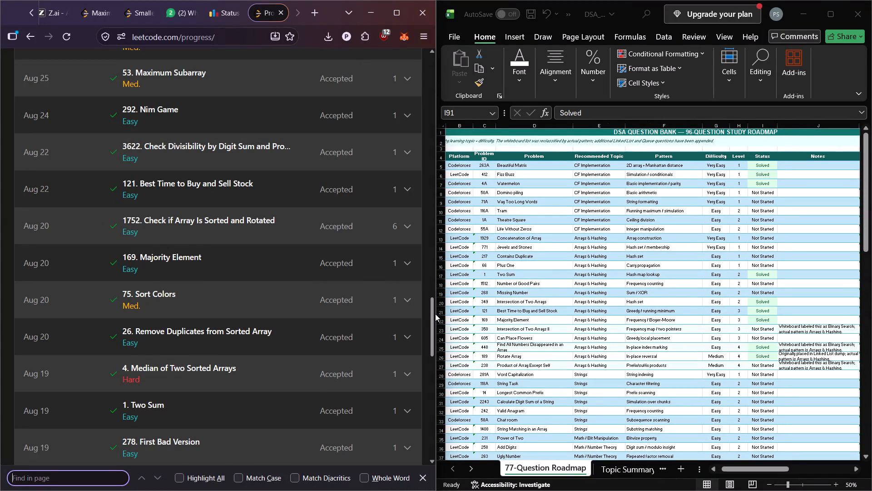
Maximize the roadmap workbook and look over the whole question list, from the header to the last entries and back.
{"action": "left_click", "coordinate": [828, 20]}
{"action": "scroll", "coordinate": [579, 271], "scroll_direction": "down", "scroll_amount": 2}
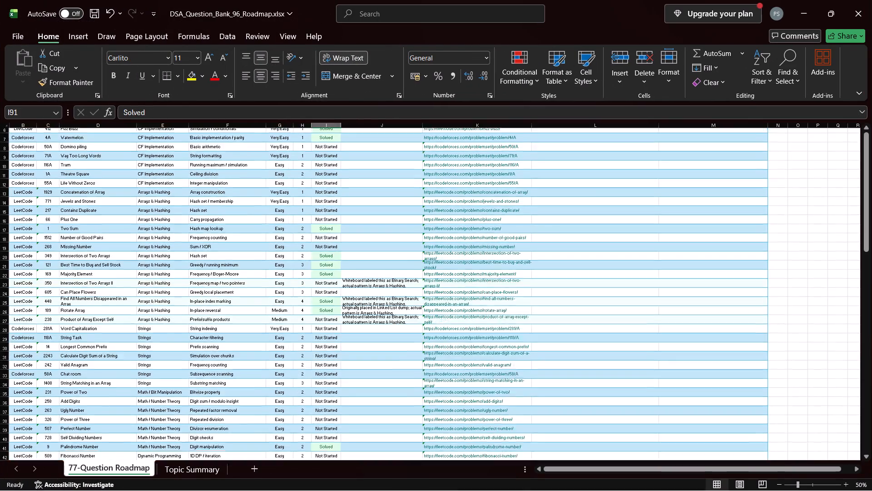
{"action": "scroll", "coordinate": [579, 271], "scroll_direction": "down", "scroll_amount": 9}
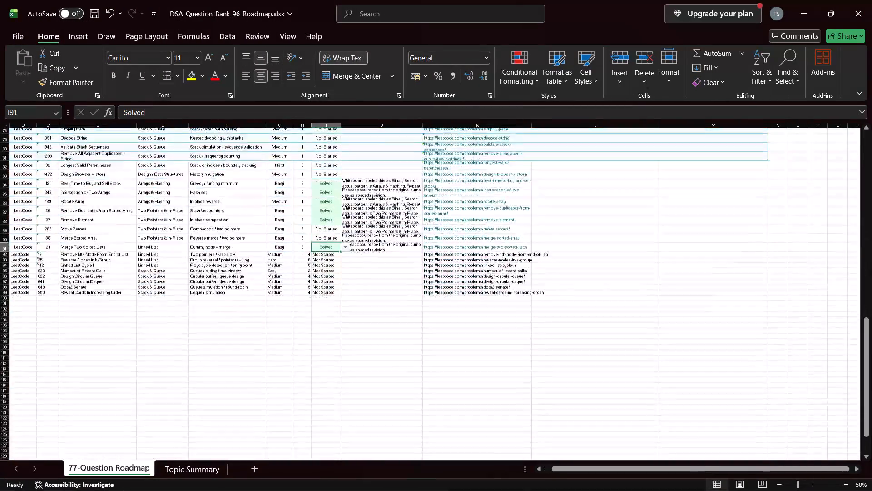
{"action": "scroll", "coordinate": [307, 295], "scroll_direction": "up", "scroll_amount": 3}
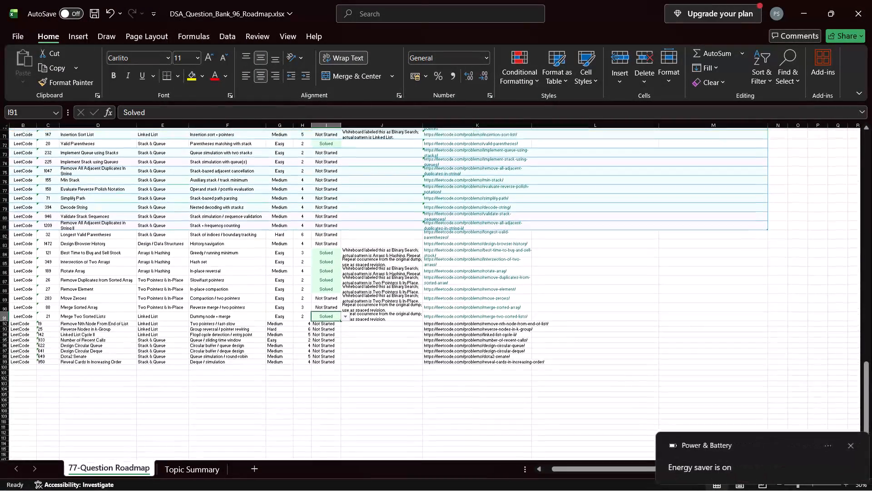
{"action": "left_click", "coordinate": [852, 448]}
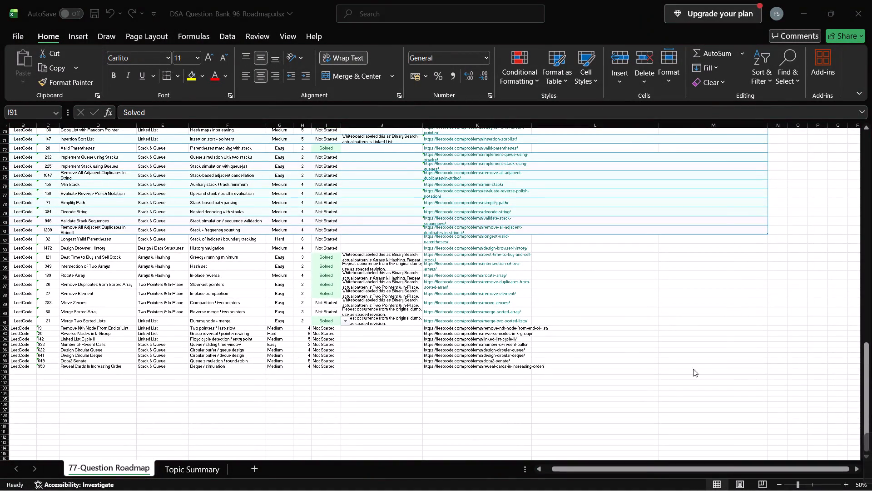
{"action": "scroll", "coordinate": [535, 328], "scroll_direction": "up", "scroll_amount": 4}
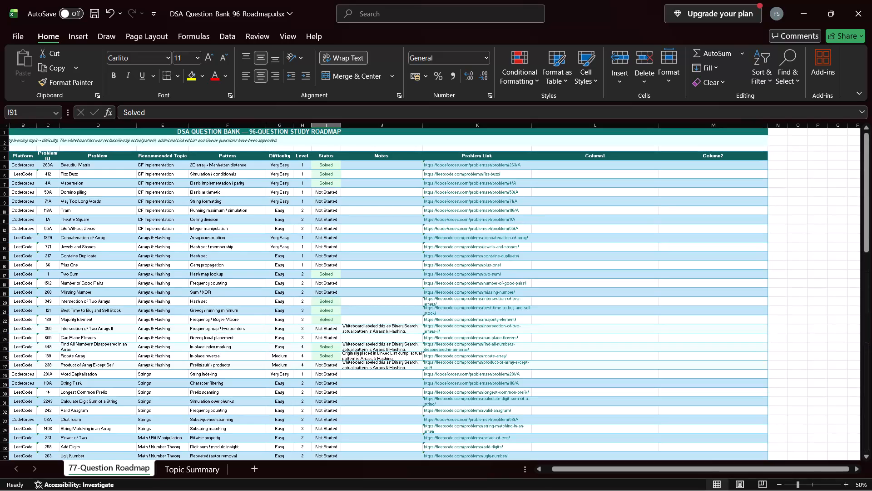
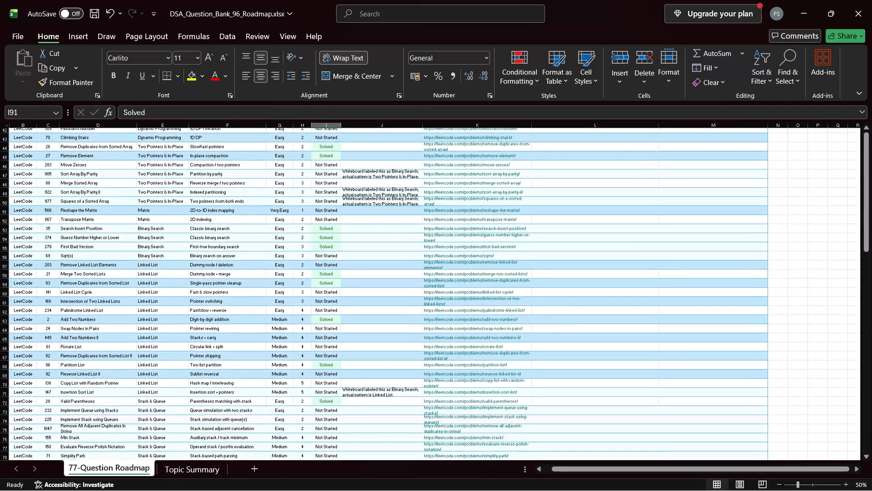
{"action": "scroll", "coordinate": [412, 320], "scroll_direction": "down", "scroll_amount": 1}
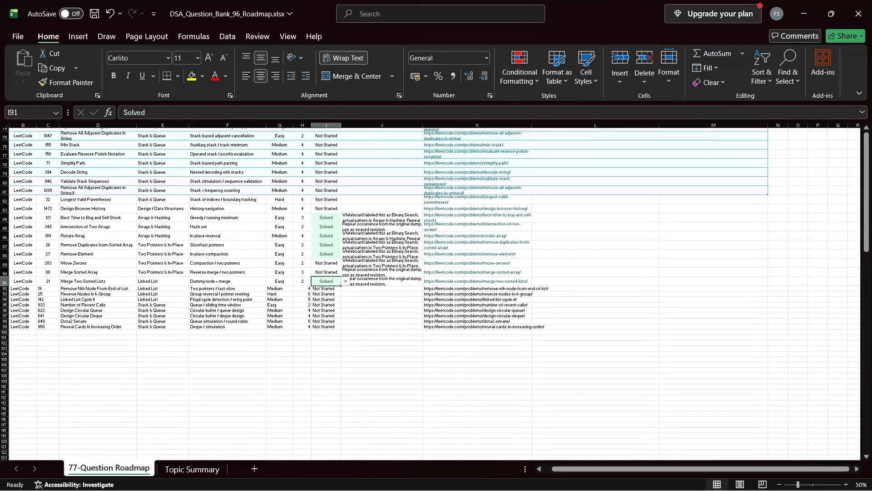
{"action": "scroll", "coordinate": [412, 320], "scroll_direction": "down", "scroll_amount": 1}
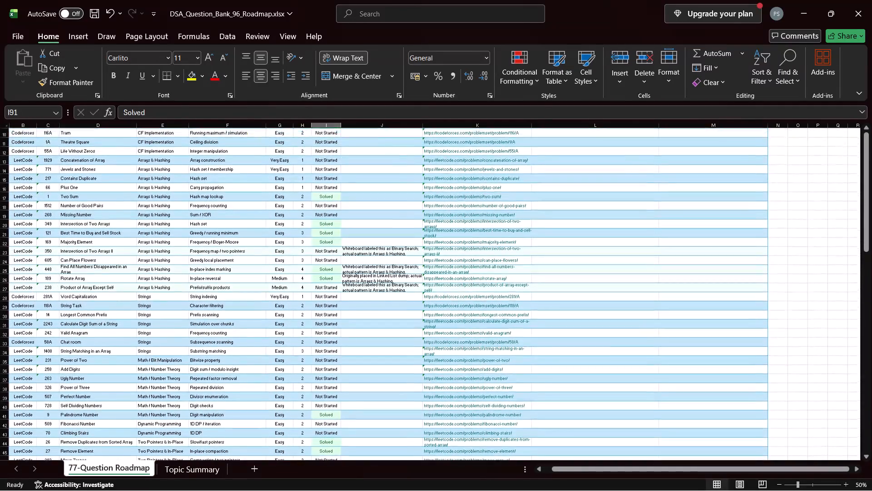
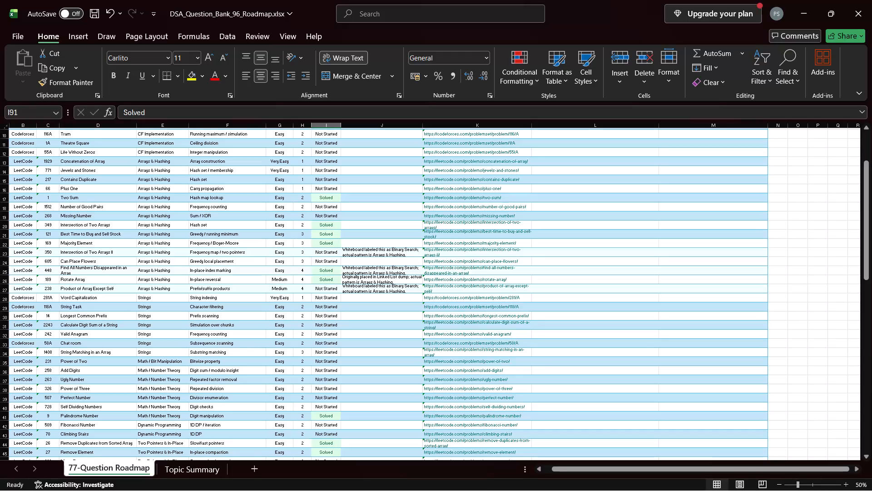
Review the problem roadmap from its first rows to the last entries, checking the Status column and the remaining problem rows.
{"action": "scroll", "coordinate": [372, 299], "scroll_direction": "up", "scroll_amount": 1}
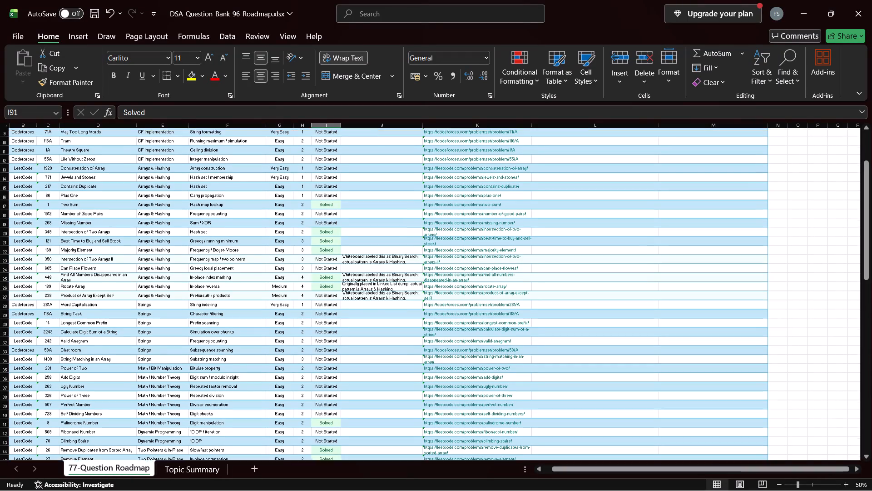
{"action": "scroll", "coordinate": [372, 299], "scroll_direction": "up", "scroll_amount": 1}
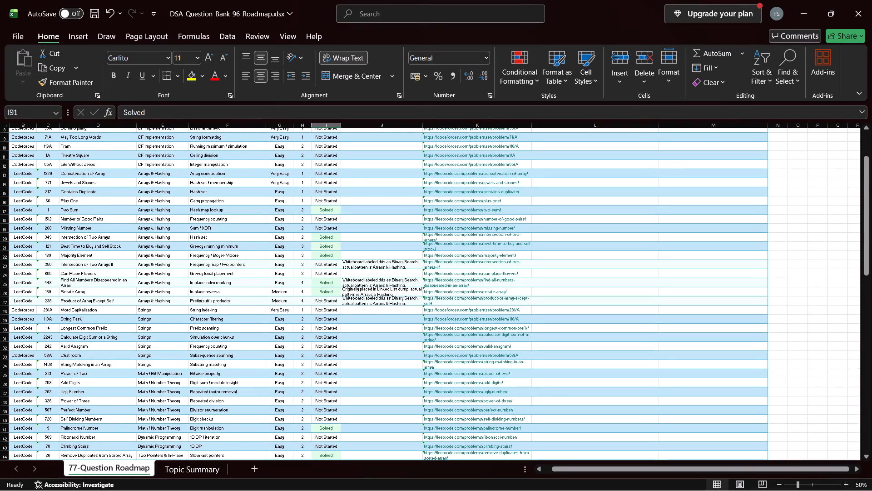
{"action": "scroll", "coordinate": [372, 254], "scroll_direction": "up", "scroll_amount": 1}
{"action": "scroll", "coordinate": [372, 254], "scroll_direction": "down", "scroll_amount": 4}
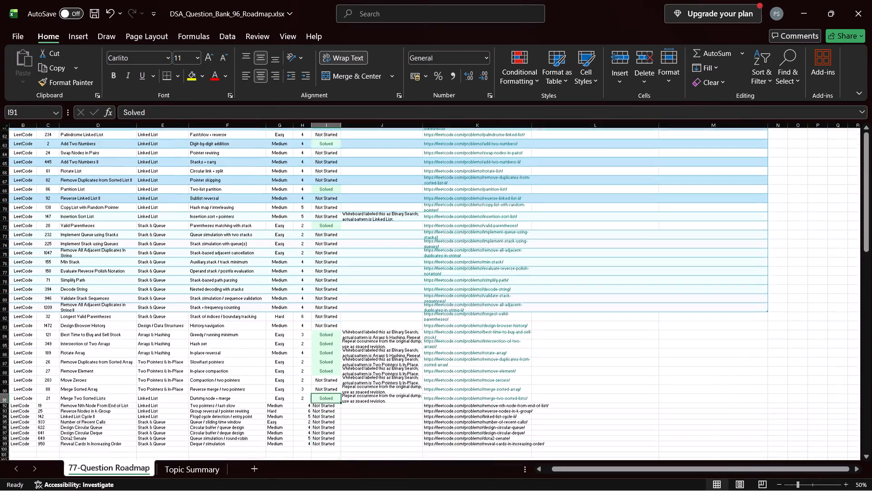
{"action": "scroll", "coordinate": [372, 254], "scroll_direction": "up", "scroll_amount": 5}
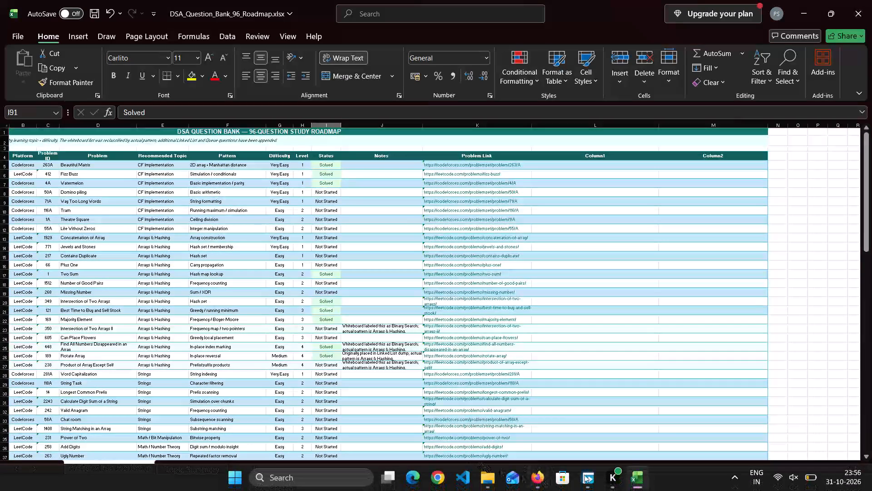
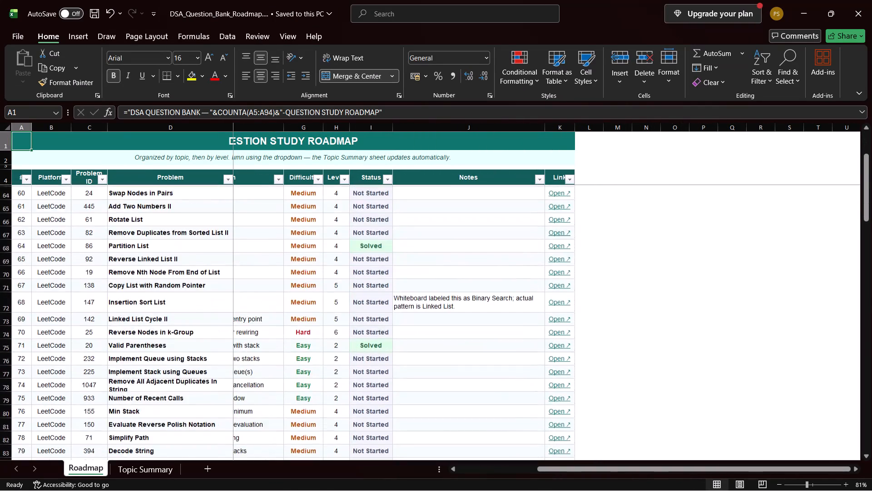
{"action": "scroll", "coordinate": [577, 302], "scroll_direction": "down", "scroll_amount": 5}
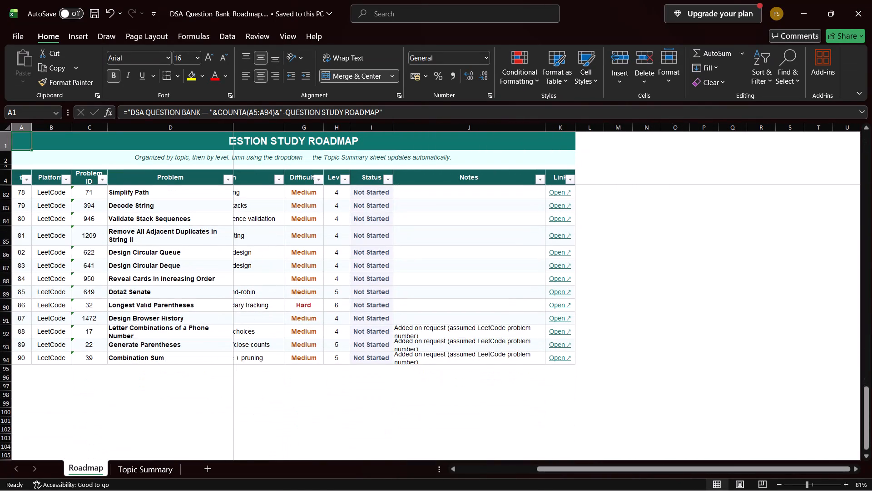
{"action": "scroll", "coordinate": [530, 330], "scroll_direction": "up", "scroll_amount": 6}
{"action": "double_click", "coordinate": [503, 349]}
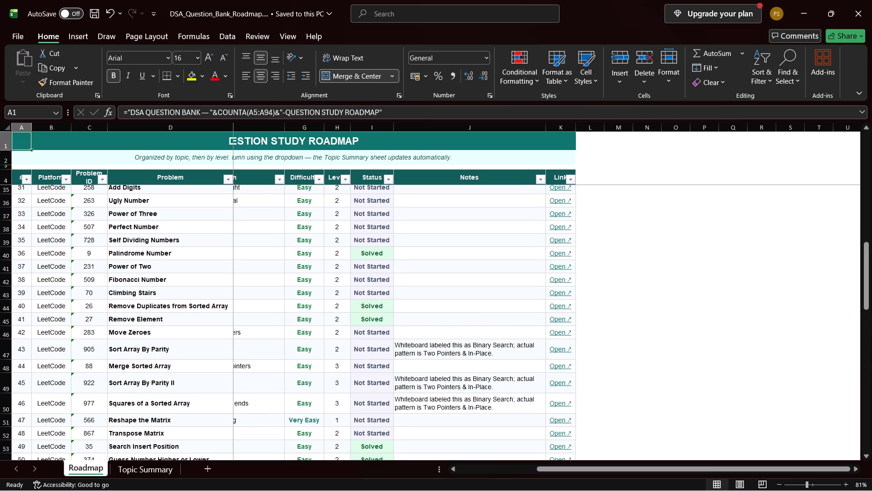
{"action": "key", "text": "ctrl+a"}
{"action": "key", "text": "BackSpace"}
Clear the notes for problems 350, 448, 189 and 238 in the Arrays & Hashing rows of the Roadmap sheet.
{"action": "scroll", "coordinate": [503, 349], "scroll_direction": "up", "scroll_amount": 4}
{"action": "double_click", "coordinate": [488, 298]}
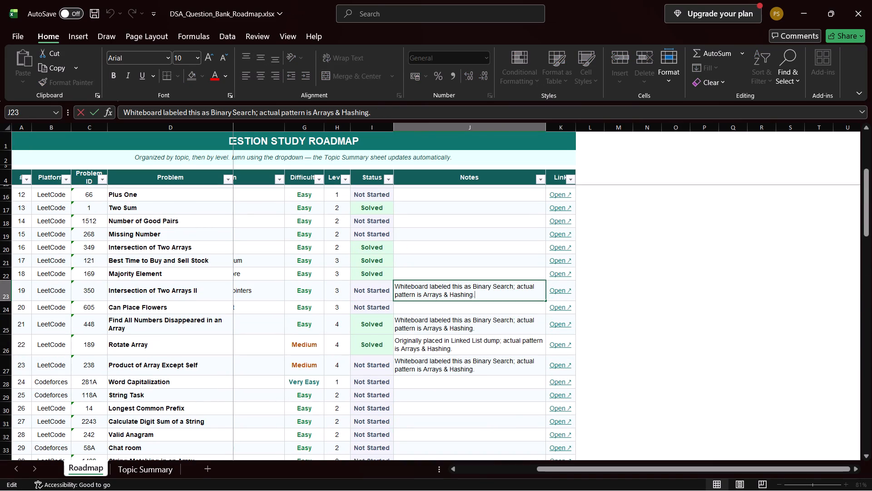
{"action": "key", "text": "ctrl+a"}
{"action": "key", "text": "BackSpace"}
{"action": "double_click", "coordinate": [483, 324]}
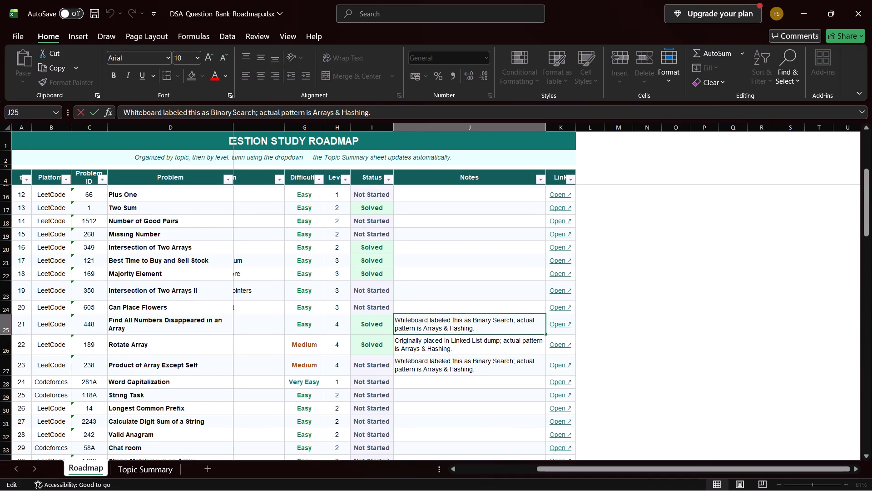
{"action": "key", "text": "ctrl+a"}
{"action": "key", "text": "BackSpace"}
{"action": "double_click", "coordinate": [479, 348]}
{"action": "key", "text": "ctrl+a"}
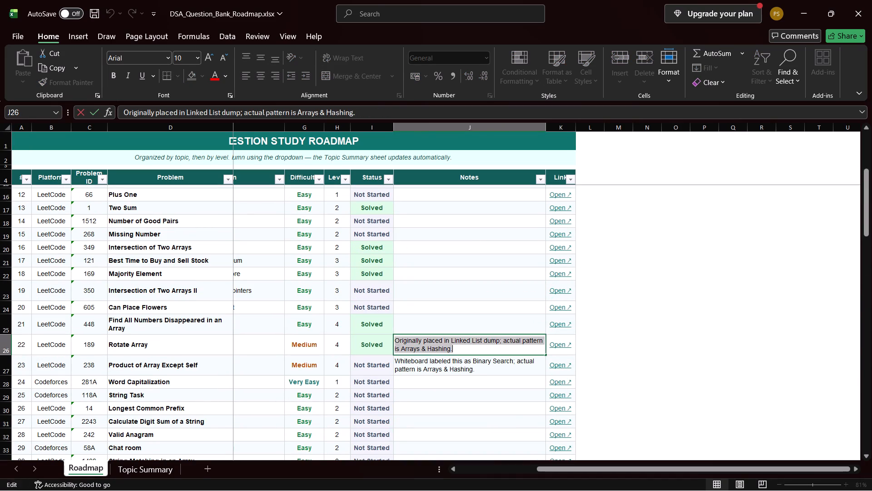
{"action": "key", "text": "BackSpace"}
{"action": "double_click", "coordinate": [478, 361]}
{"action": "key", "text": "ctrl+a"}
{"action": "key", "text": "BackSpace"}
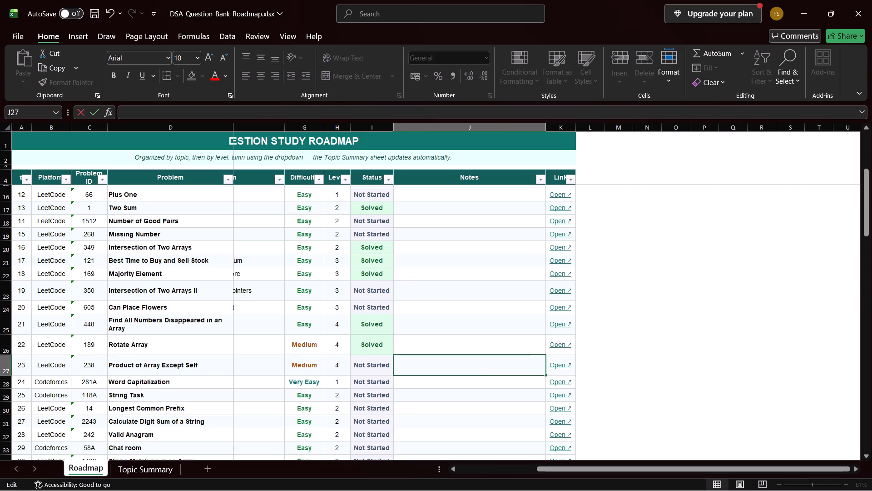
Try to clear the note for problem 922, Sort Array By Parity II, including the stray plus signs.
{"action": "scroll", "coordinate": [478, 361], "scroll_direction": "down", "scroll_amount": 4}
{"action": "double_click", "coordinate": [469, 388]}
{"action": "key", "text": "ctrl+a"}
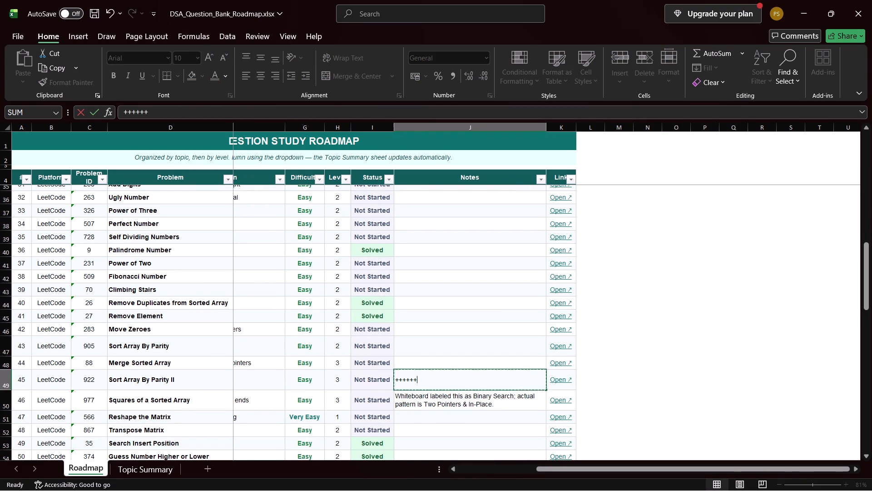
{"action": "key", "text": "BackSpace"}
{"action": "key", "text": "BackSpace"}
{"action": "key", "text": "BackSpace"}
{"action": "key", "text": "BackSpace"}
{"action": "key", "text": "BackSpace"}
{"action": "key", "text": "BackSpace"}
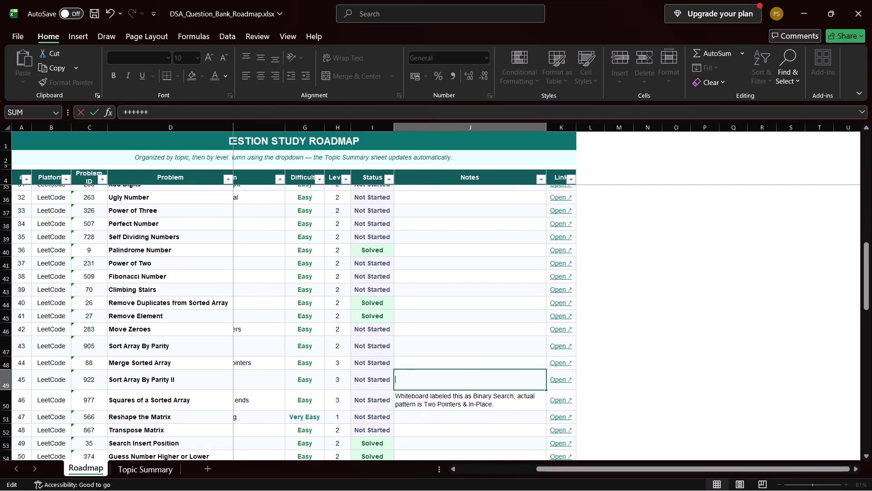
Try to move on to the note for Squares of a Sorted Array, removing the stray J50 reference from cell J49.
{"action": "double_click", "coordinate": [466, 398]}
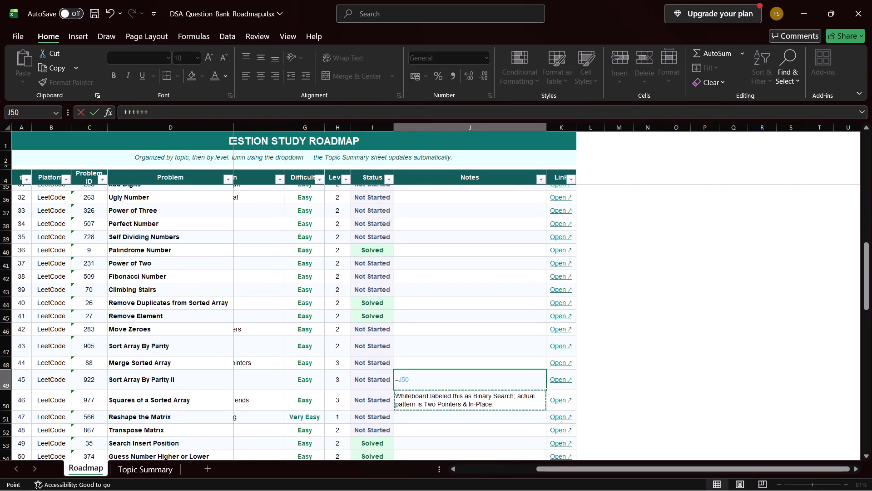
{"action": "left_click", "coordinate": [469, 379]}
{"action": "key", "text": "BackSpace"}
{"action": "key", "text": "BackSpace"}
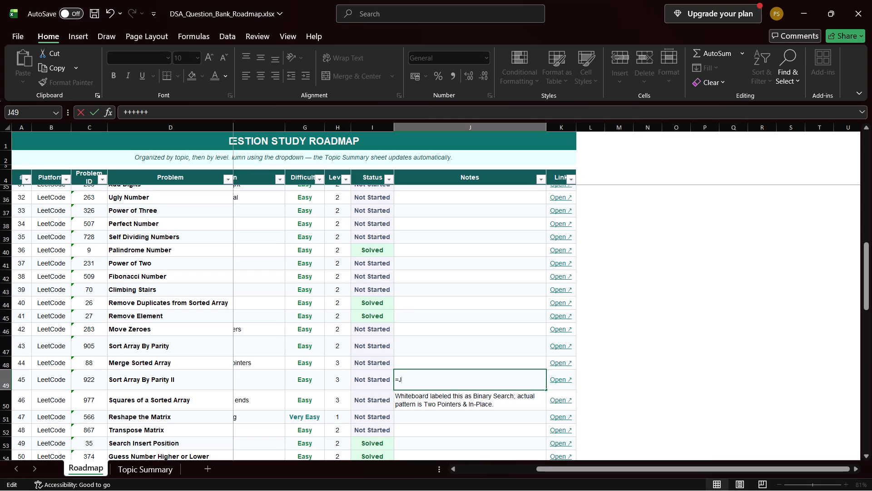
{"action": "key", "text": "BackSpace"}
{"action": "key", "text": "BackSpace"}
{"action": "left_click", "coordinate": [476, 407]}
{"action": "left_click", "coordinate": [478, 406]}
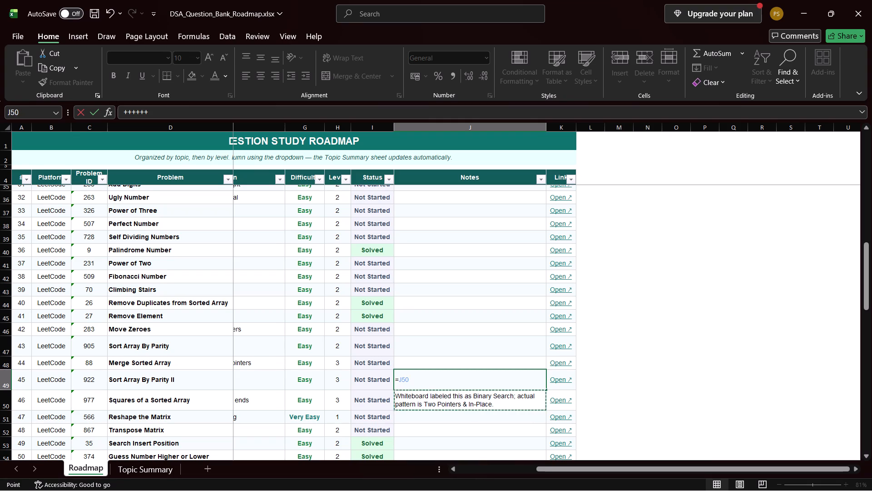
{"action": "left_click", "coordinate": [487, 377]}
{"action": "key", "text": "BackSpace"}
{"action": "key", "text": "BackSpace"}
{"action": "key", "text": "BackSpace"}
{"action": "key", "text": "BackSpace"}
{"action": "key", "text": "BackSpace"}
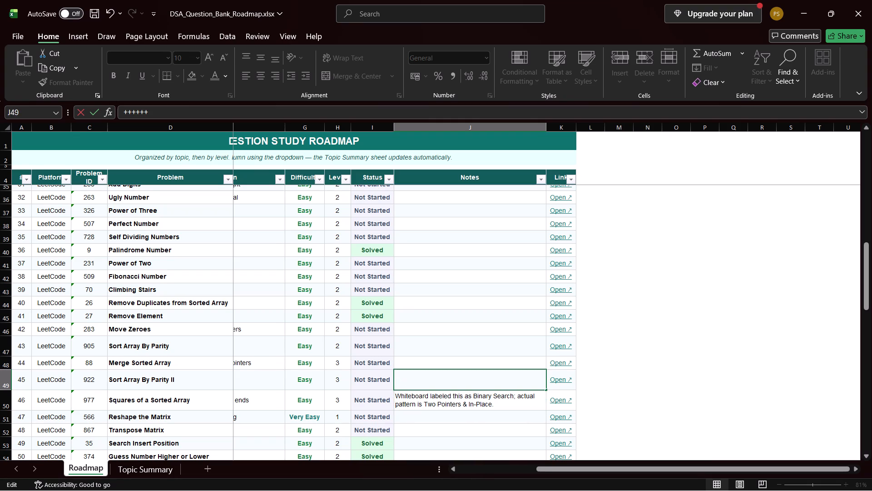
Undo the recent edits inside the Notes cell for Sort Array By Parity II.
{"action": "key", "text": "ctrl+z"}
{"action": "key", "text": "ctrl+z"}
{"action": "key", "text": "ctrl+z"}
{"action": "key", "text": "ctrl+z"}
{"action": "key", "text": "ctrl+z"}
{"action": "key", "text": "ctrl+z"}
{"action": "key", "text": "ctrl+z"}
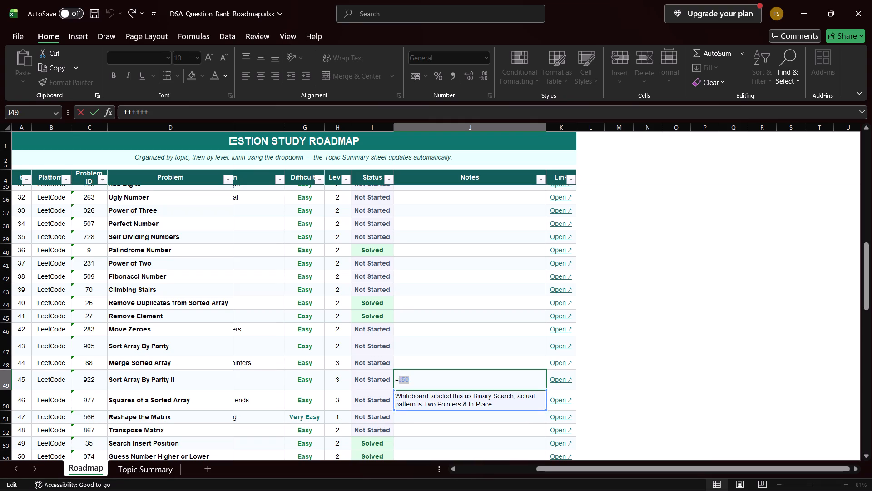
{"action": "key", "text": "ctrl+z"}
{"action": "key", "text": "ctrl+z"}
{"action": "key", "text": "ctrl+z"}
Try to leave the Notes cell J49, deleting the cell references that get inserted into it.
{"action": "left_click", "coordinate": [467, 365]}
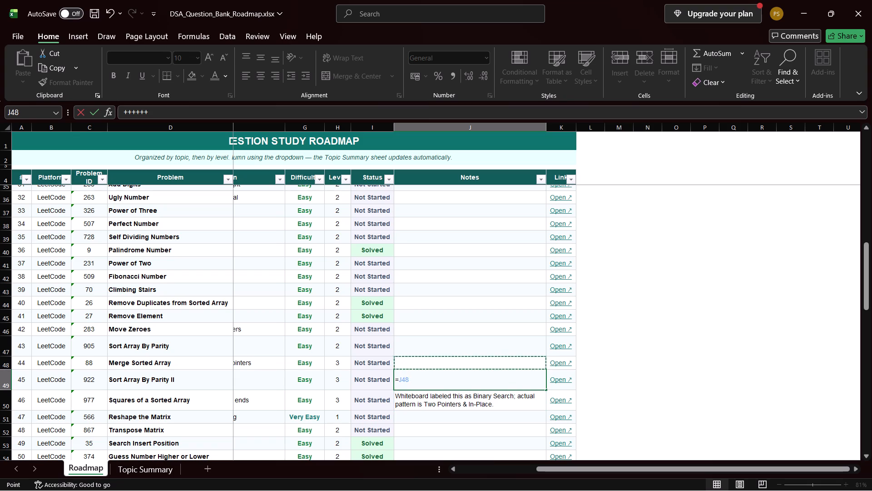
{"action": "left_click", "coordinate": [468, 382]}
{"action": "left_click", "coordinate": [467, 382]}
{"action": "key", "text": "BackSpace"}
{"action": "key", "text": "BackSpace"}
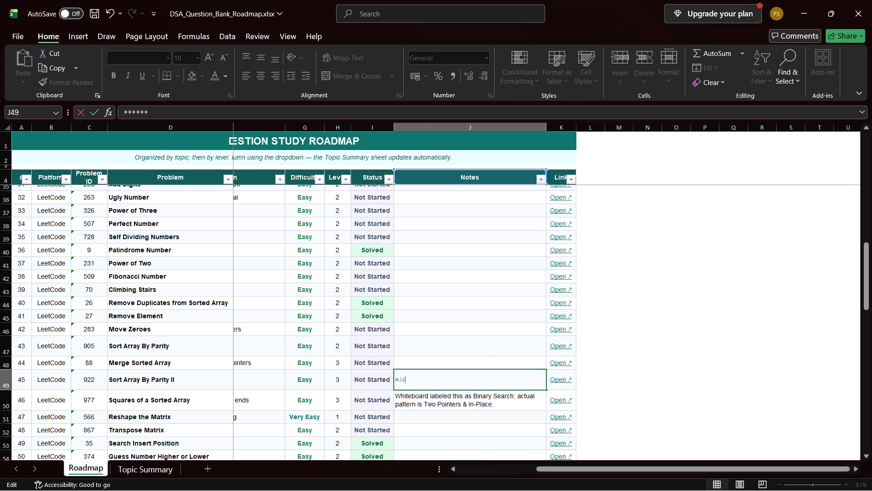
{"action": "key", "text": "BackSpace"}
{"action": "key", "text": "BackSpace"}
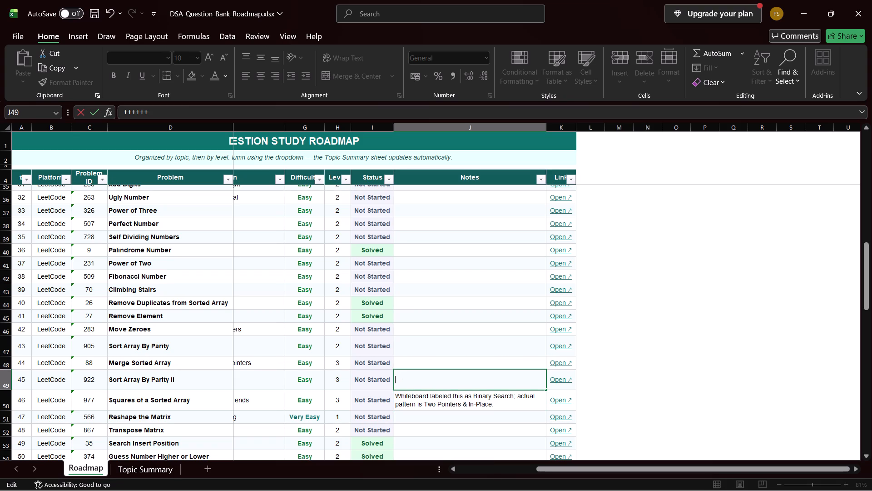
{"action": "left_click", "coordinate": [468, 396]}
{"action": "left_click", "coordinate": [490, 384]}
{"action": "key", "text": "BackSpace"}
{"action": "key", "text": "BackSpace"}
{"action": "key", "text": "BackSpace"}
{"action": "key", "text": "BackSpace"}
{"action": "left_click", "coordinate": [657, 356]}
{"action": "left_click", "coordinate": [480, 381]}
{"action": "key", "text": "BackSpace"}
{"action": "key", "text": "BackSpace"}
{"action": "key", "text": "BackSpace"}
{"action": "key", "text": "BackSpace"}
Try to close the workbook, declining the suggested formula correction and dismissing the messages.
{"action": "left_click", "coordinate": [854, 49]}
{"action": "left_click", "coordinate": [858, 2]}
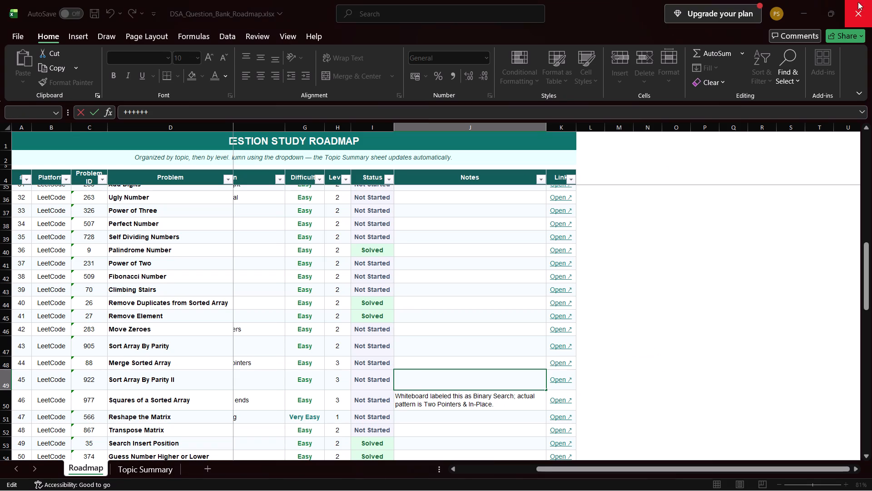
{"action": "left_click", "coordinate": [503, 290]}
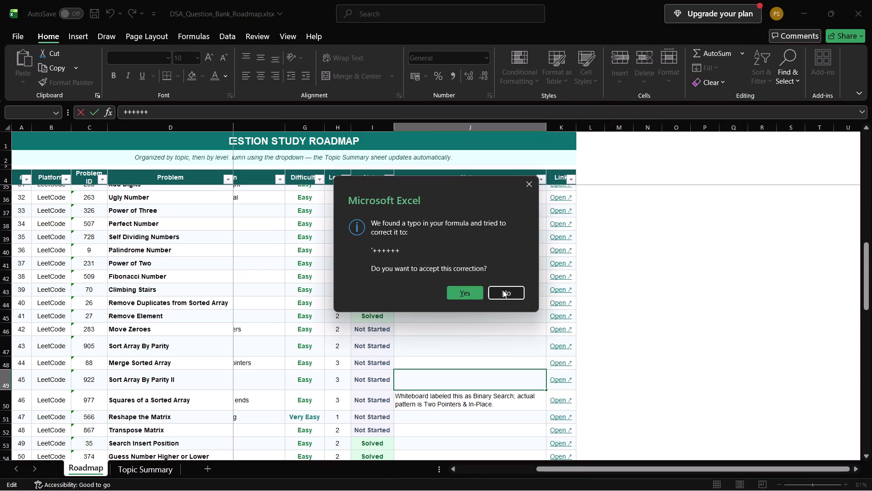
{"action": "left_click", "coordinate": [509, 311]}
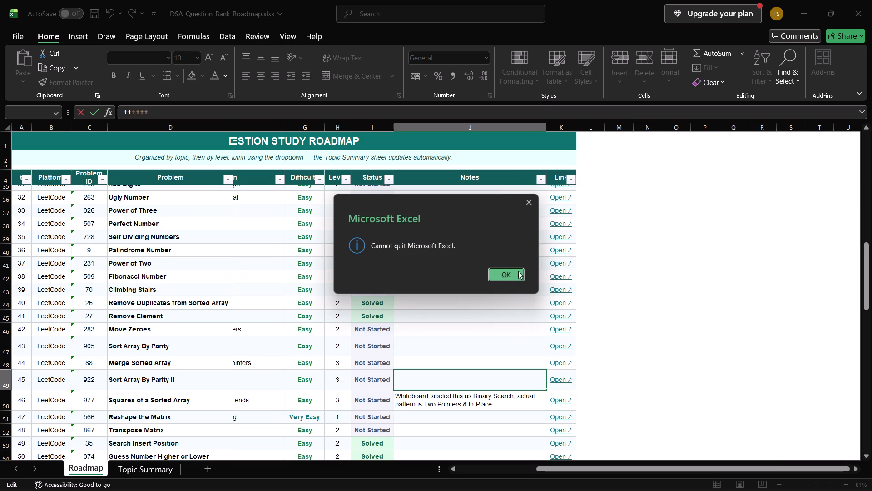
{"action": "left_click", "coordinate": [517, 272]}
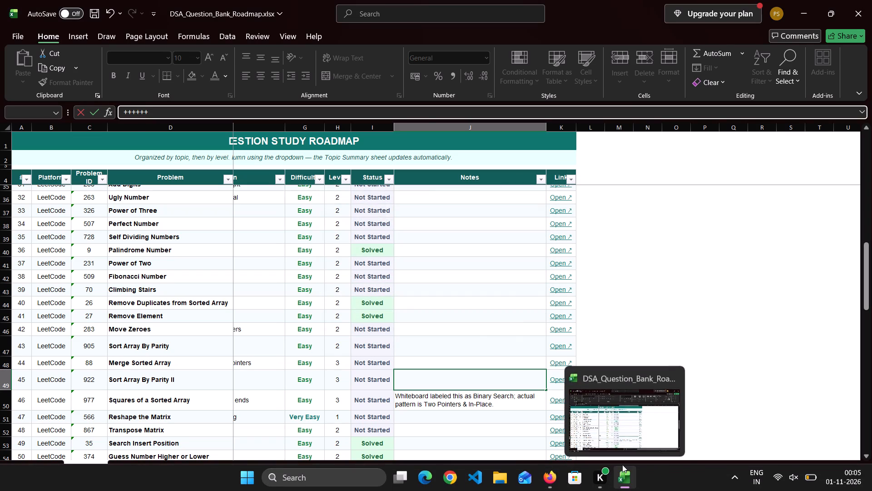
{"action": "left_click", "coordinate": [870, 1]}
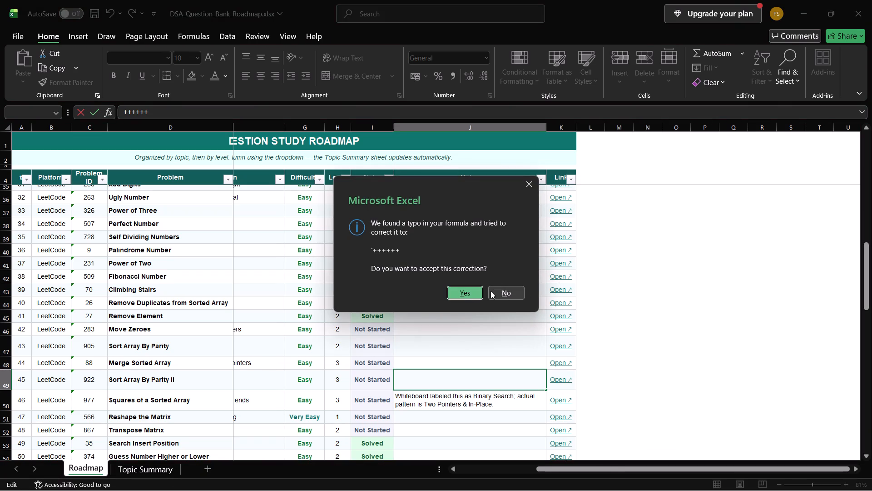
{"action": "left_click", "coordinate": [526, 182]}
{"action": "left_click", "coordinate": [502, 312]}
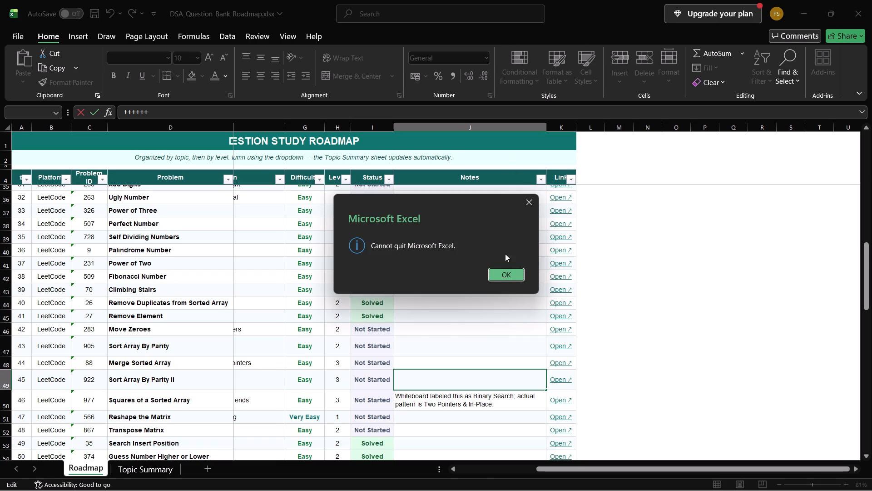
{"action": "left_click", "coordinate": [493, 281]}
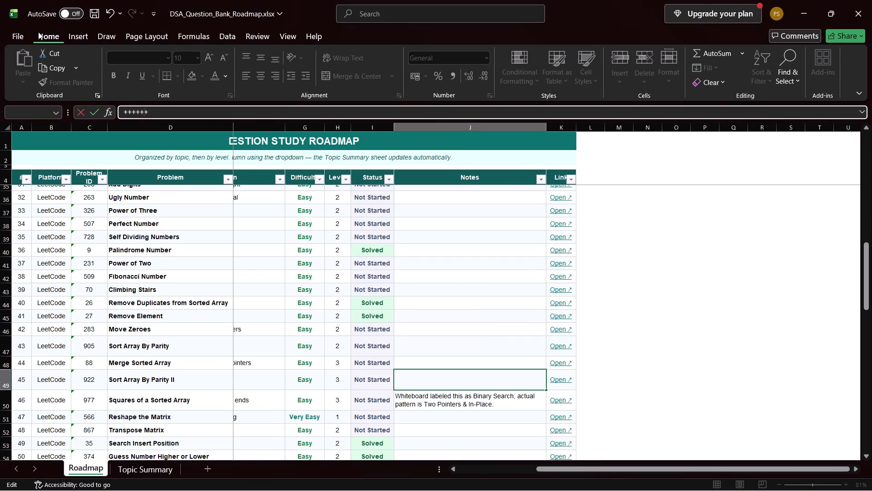